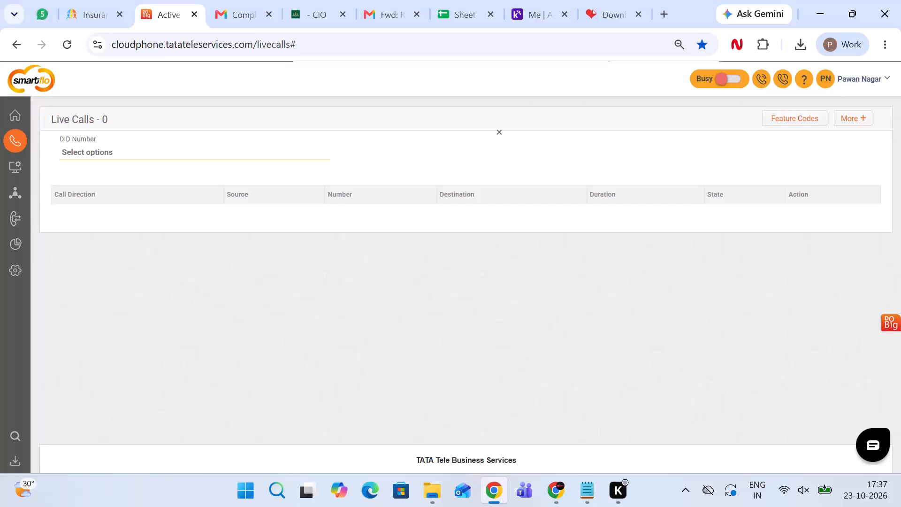
Set the agent status to Available and open the calling dial pad.
{"action": "left_click", "coordinate": [733, 79]}
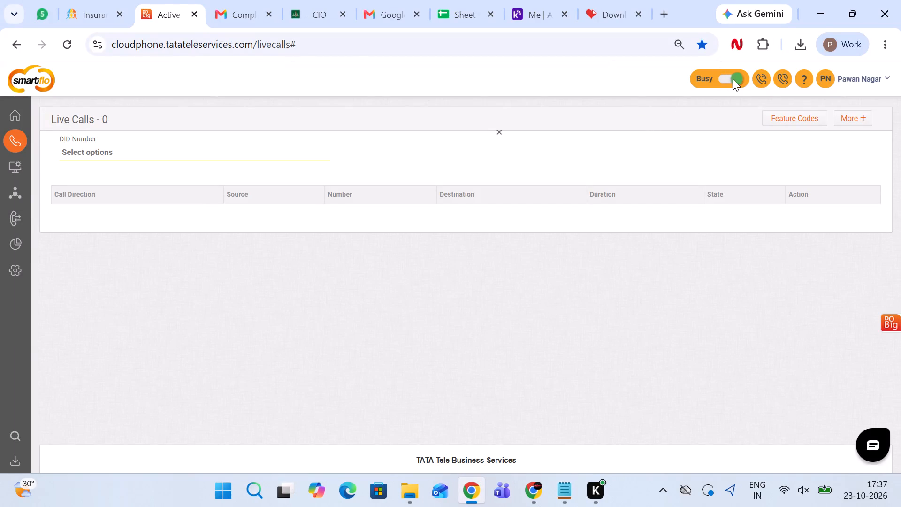
{"action": "left_click", "coordinate": [762, 79]}
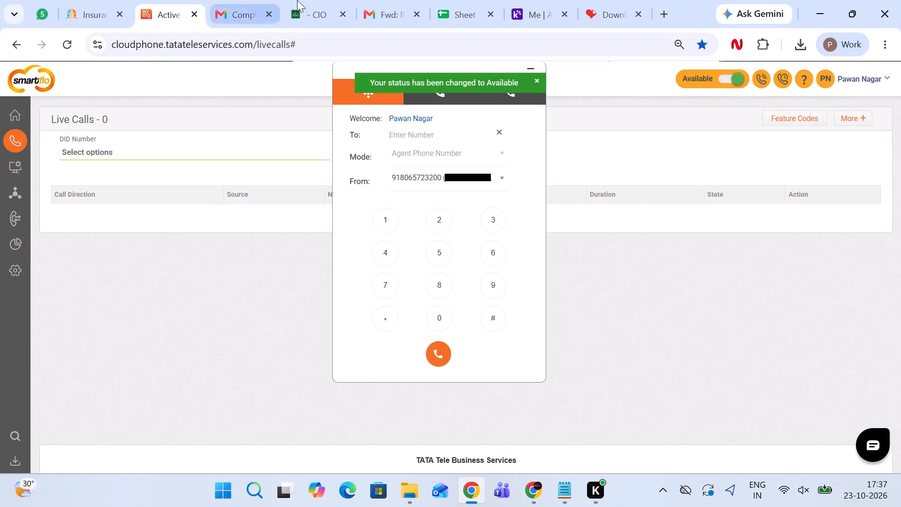
Copy the original sender's e-mail address from the forwarded Requirements Documents message and search All Complaints for it.
{"action": "left_click", "coordinate": [389, 0]}
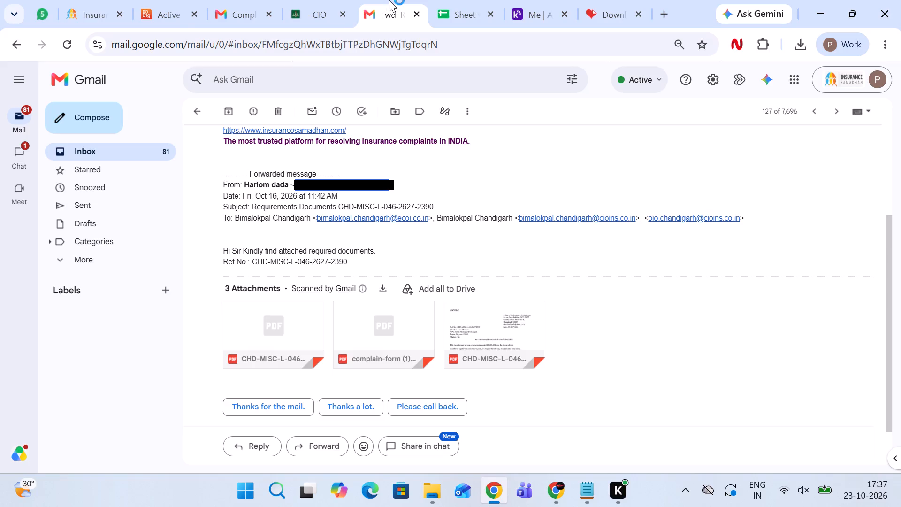
{"action": "key", "text": "ctrl+c"}
{"action": "key", "text": "ctrl+c"}
{"action": "key", "text": "ctrl+c"}
{"action": "key", "text": "ctrl+c"}
{"action": "key", "text": "ctrl+c"}
{"action": "key", "text": "ctrl+c"}
{"action": "key", "text": "ctrl+c"}
{"action": "left_click", "coordinate": [99, 0]}
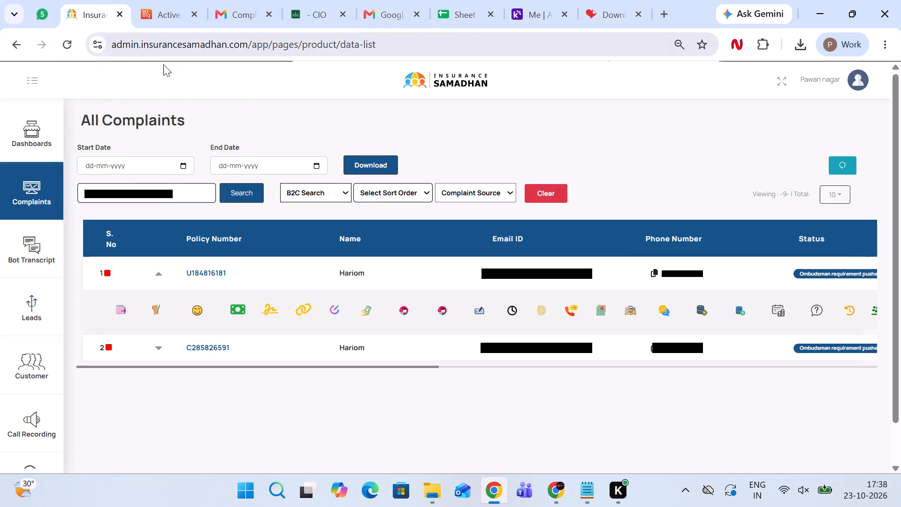
{"action": "triple_click", "coordinate": [183, 193]}
{"action": "key", "text": "ctrl+v"}
{"action": "left_click", "coordinate": [240, 191]}
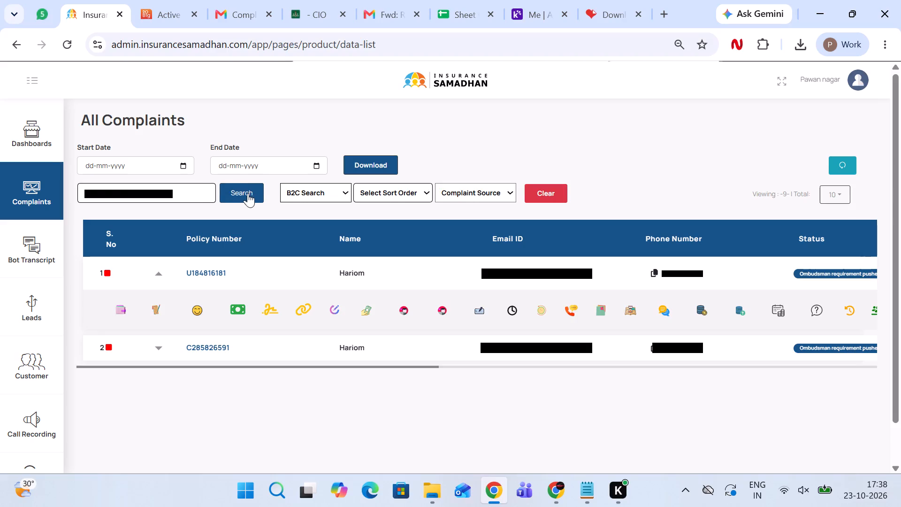
Run the customer's complaint search and check the first complaint's communication log.
{"action": "double_click", "coordinate": [248, 193]}
{"action": "left_click", "coordinate": [667, 307]}
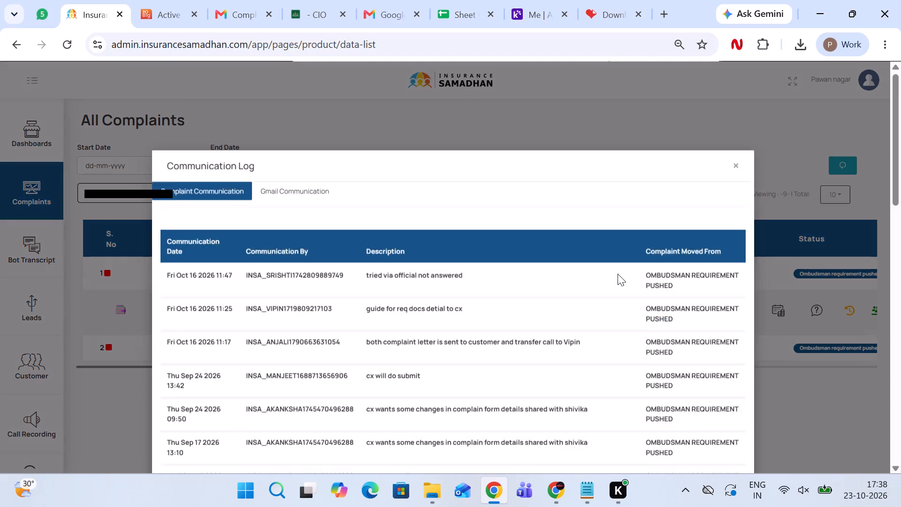
{"action": "left_click", "coordinate": [576, 125]}
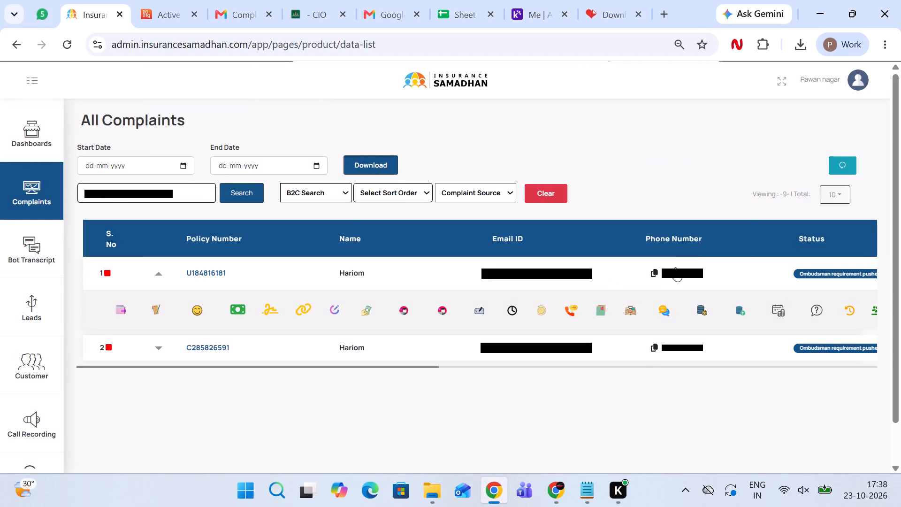
Copy the customer's phone number from the first complaint and call it from the Smartflo dialer.
{"action": "left_click", "coordinate": [657, 271]}
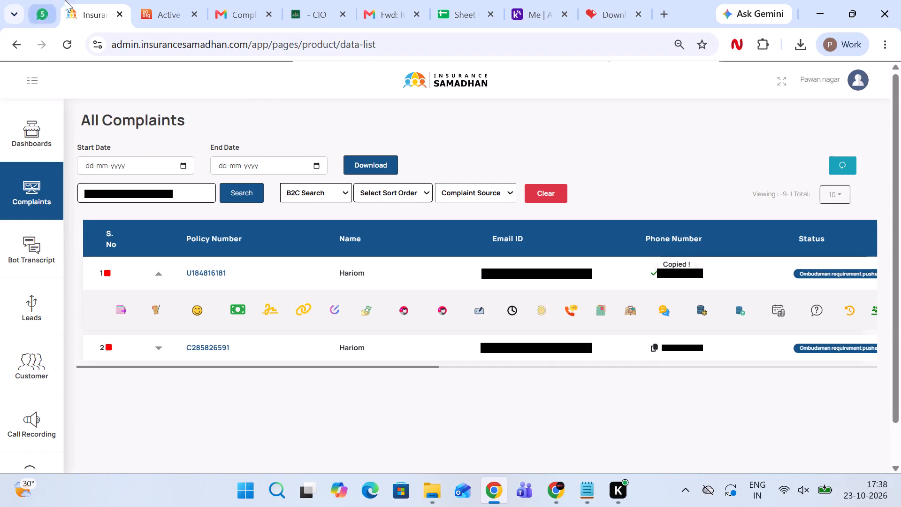
{"action": "left_click", "coordinate": [162, 0]}
{"action": "left_click", "coordinate": [424, 135]}
{"action": "key", "text": "ctrl+v"}
{"action": "left_click", "coordinate": [437, 356]}
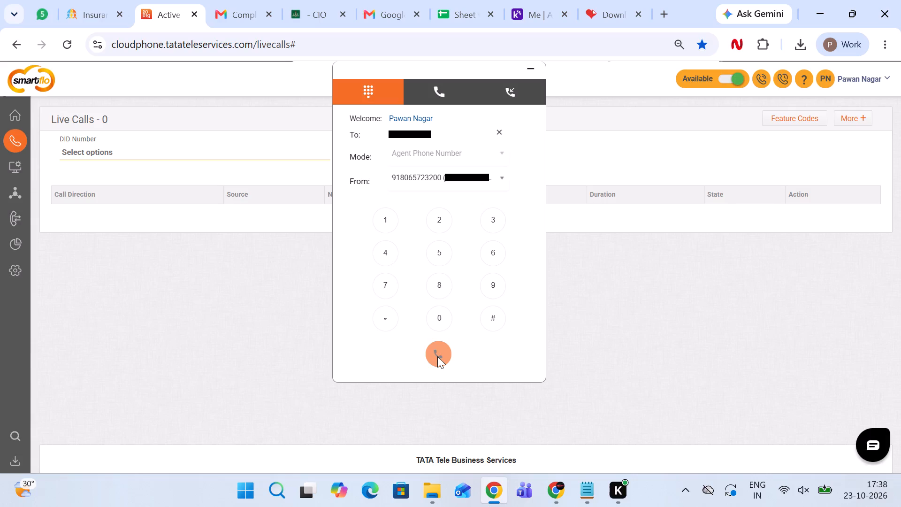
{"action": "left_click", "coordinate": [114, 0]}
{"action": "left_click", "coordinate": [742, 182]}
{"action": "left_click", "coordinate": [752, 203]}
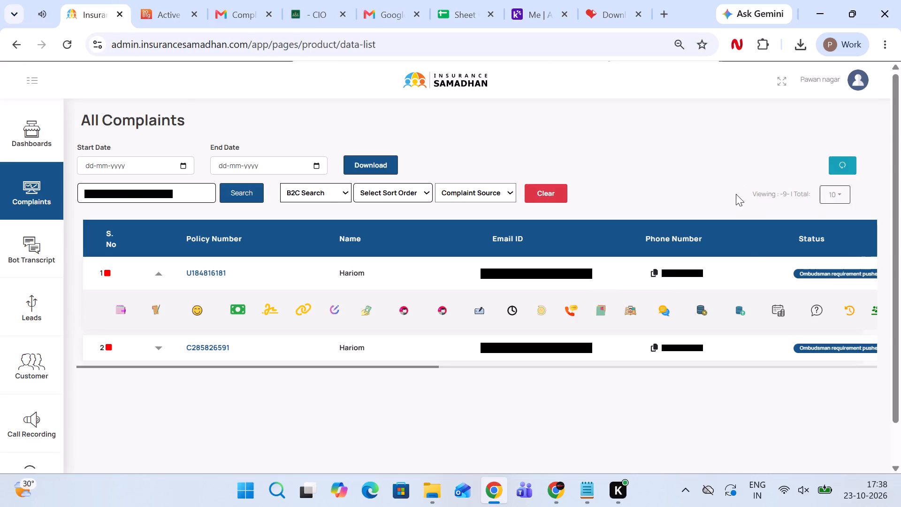
Call the customer's number again from the Smartflo dialer.
{"action": "left_click", "coordinate": [133, 0]}
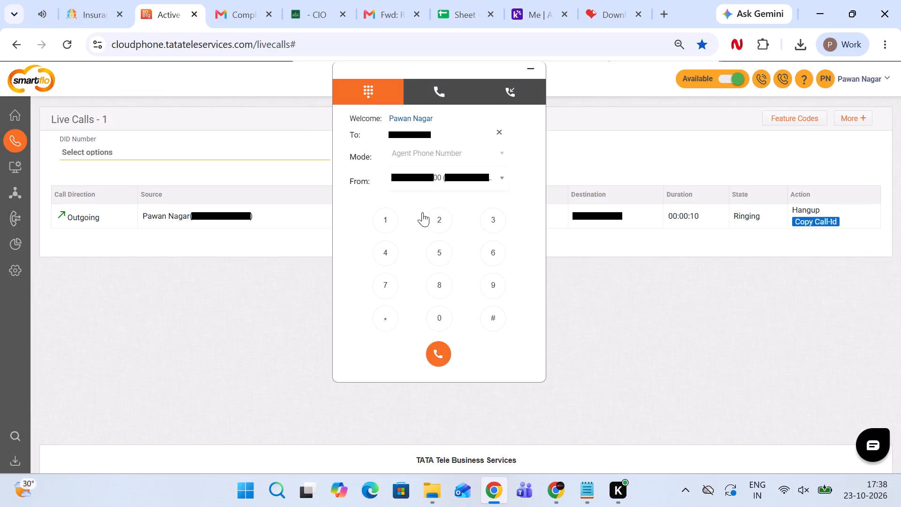
{"action": "left_click", "coordinate": [430, 353]}
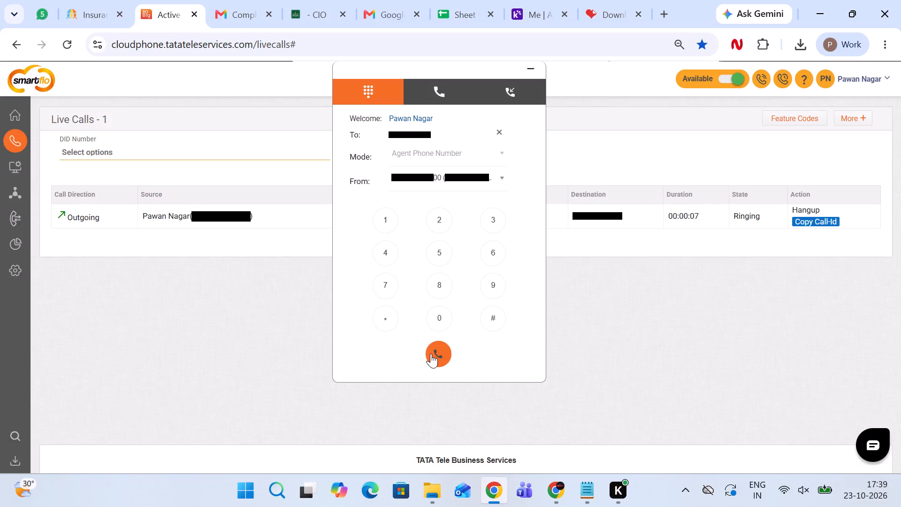
Open the first complaint's details in the complaints list and set its reminder mail generation to Single under Other Actions.
{"action": "left_click", "coordinate": [79, 0]}
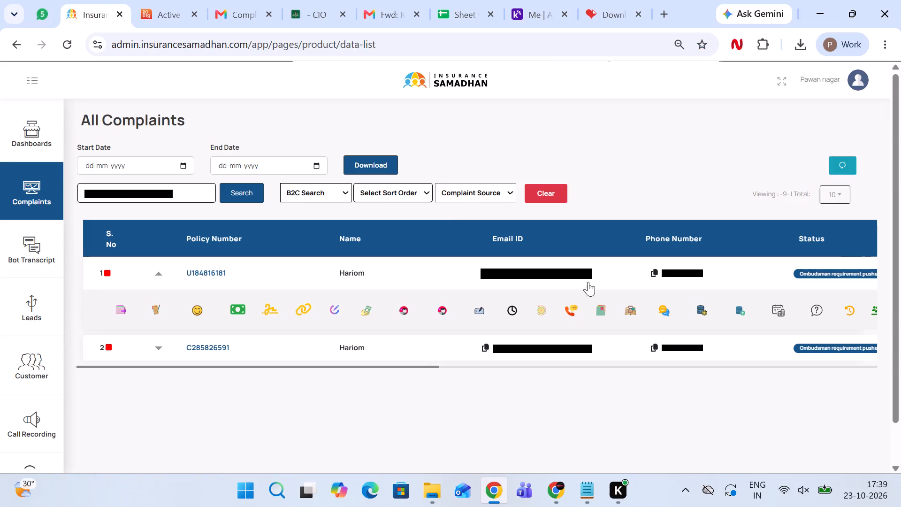
{"action": "left_click", "coordinate": [205, 271]}
{"action": "left_click", "coordinate": [654, 154]}
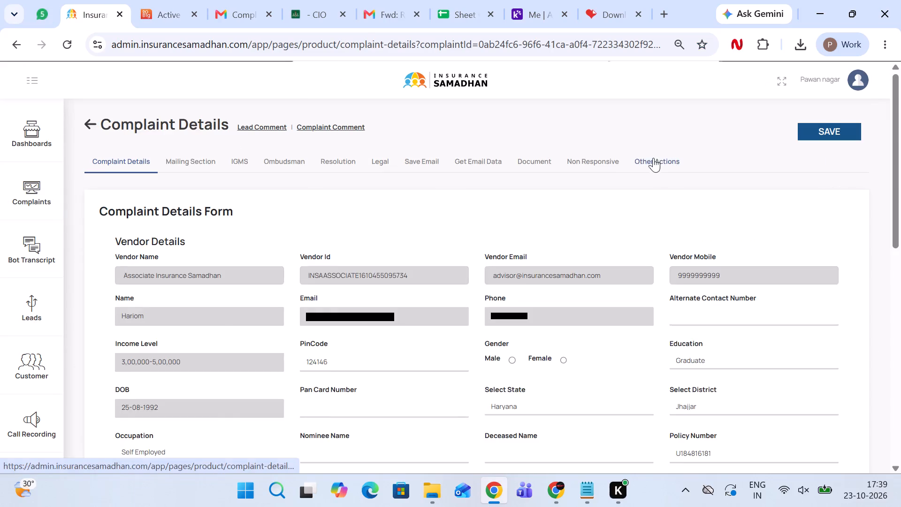
{"action": "scroll", "coordinate": [592, 189], "scroll_direction": "down", "scroll_amount": 7}
{"action": "left_click", "coordinate": [244, 187]}
{"action": "left_click", "coordinate": [228, 214]}
Send the customer the Non-Responsive Reminder mail and close its preview.
{"action": "scroll", "coordinate": [234, 214], "scroll_direction": "down", "scroll_amount": 2}
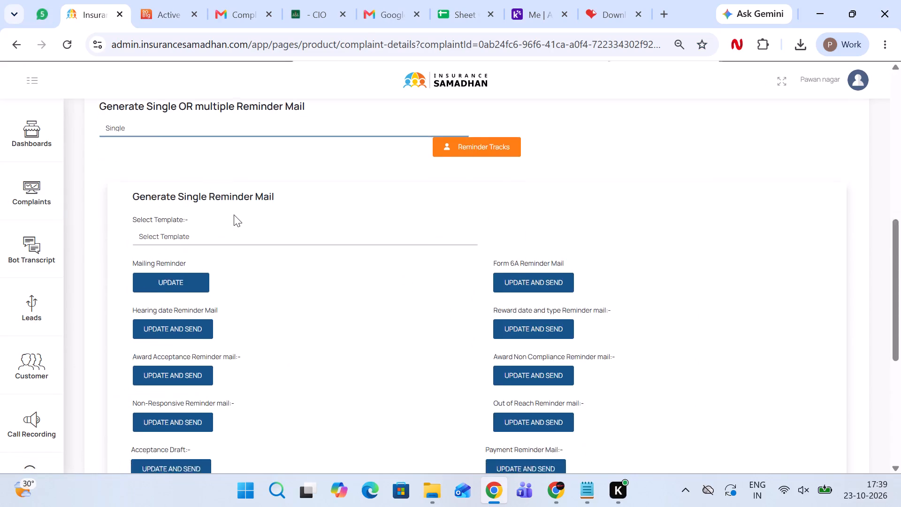
{"action": "left_click", "coordinate": [172, 338]}
{"action": "scroll", "coordinate": [302, 238], "scroll_direction": "down", "scroll_amount": 3}
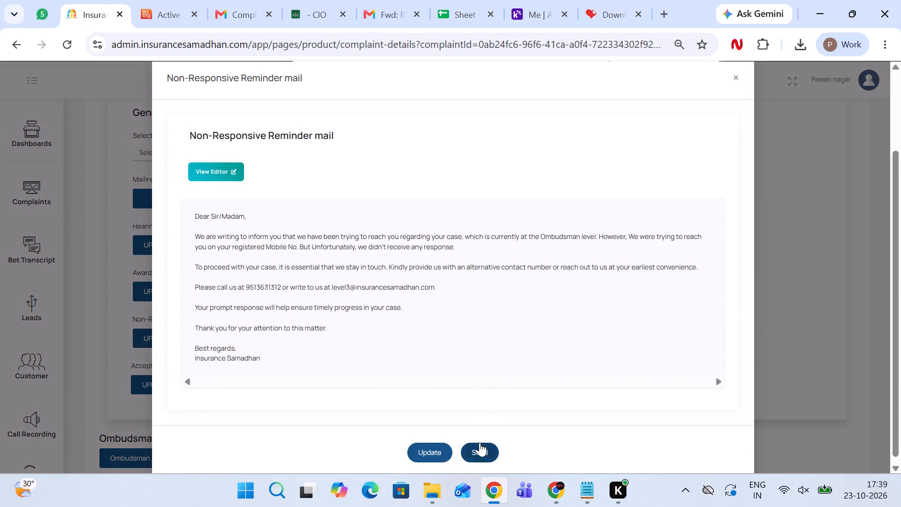
{"action": "left_click", "coordinate": [480, 442]}
{"action": "left_click", "coordinate": [519, 126]}
{"action": "left_click", "coordinate": [111, 256]}
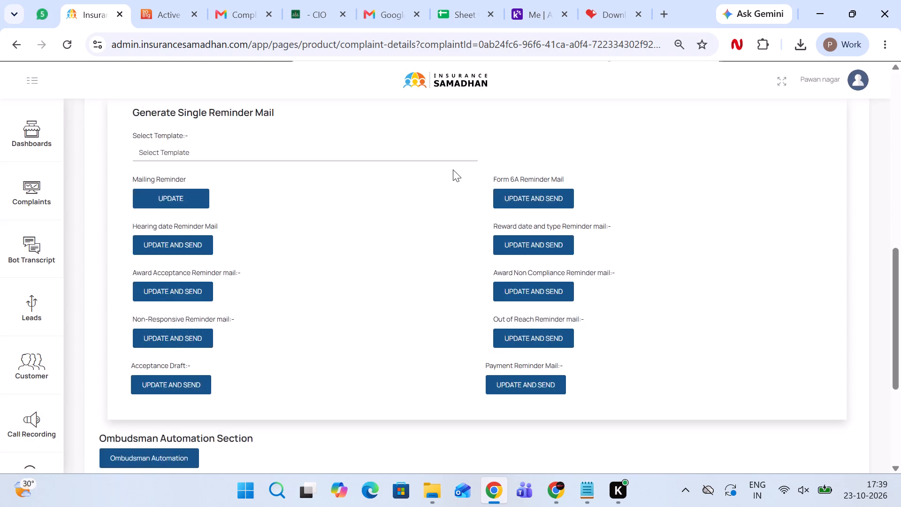
Add the comment "nr" to the complaint's communication log and close the log.
{"action": "scroll", "coordinate": [453, 169], "scroll_direction": "up", "scroll_amount": 10}
{"action": "left_click", "coordinate": [351, 125]}
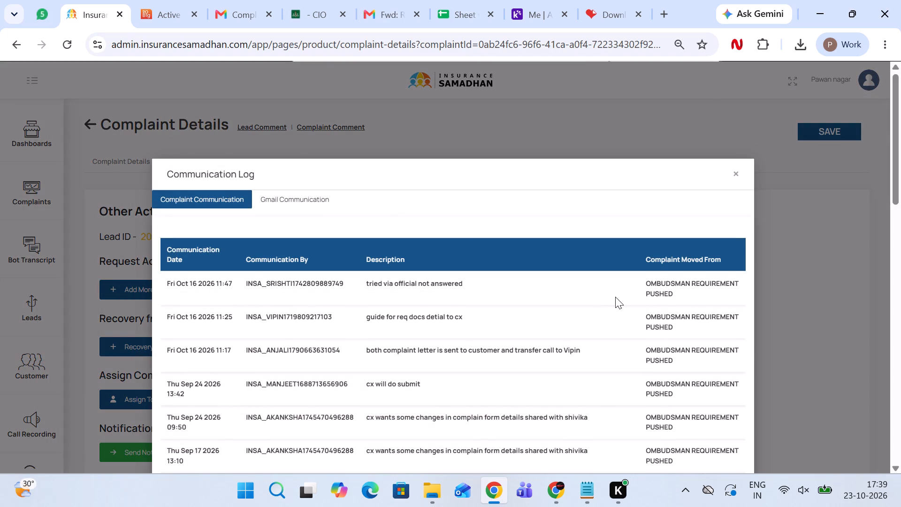
{"action": "scroll", "coordinate": [610, 312], "scroll_direction": "down", "scroll_amount": 4}
{"action": "scroll", "coordinate": [565, 354], "scroll_direction": "down", "scroll_amount": 9}
{"action": "scroll", "coordinate": [542, 439], "scroll_direction": "down", "scroll_amount": 2}
{"action": "left_click", "coordinate": [507, 443]}
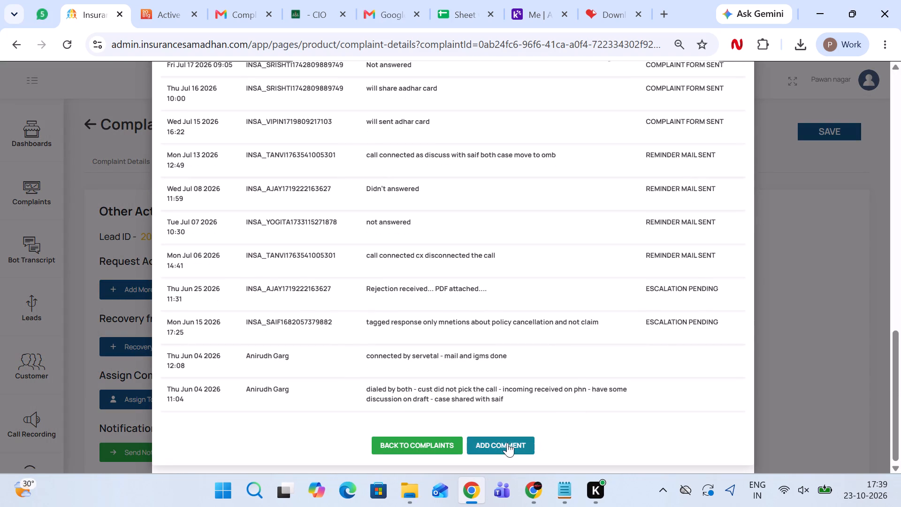
{"action": "left_click", "coordinate": [470, 303]}
{"action": "type", "text": "nr"}
{"action": "left_click", "coordinate": [477, 356]}
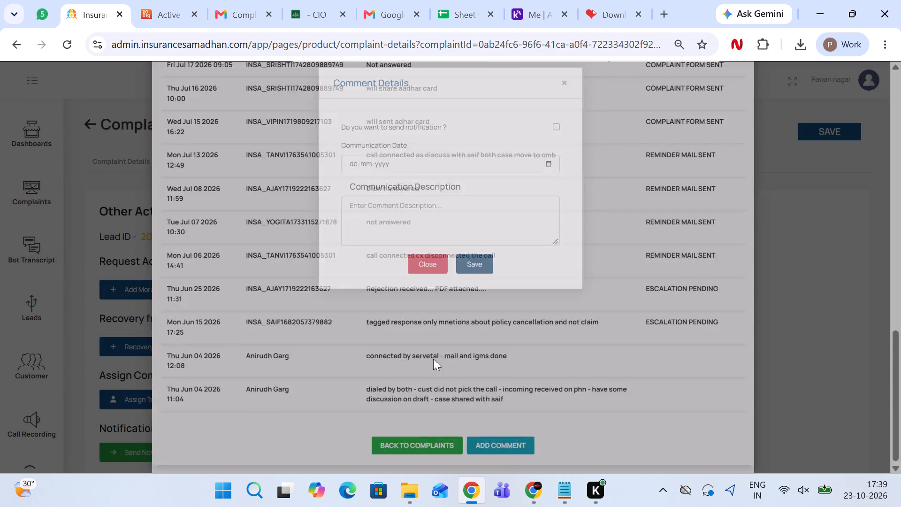
{"action": "left_click", "coordinate": [61, 167]}
Send the Non-Responsive Reminder mail again from the complaint's Other Actions.
{"action": "left_click", "coordinate": [636, 169]}
{"action": "scroll", "coordinate": [437, 225], "scroll_direction": "down", "scroll_amount": 7}
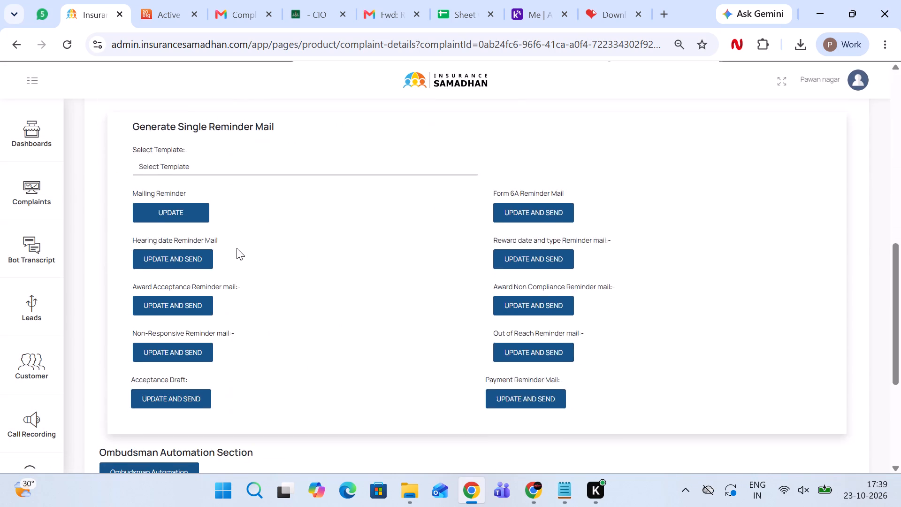
{"action": "scroll", "coordinate": [237, 248], "scroll_direction": "down", "scroll_amount": 2}
{"action": "scroll", "coordinate": [238, 236], "scroll_direction": "up", "scroll_amount": 4}
{"action": "left_click", "coordinate": [258, 208]}
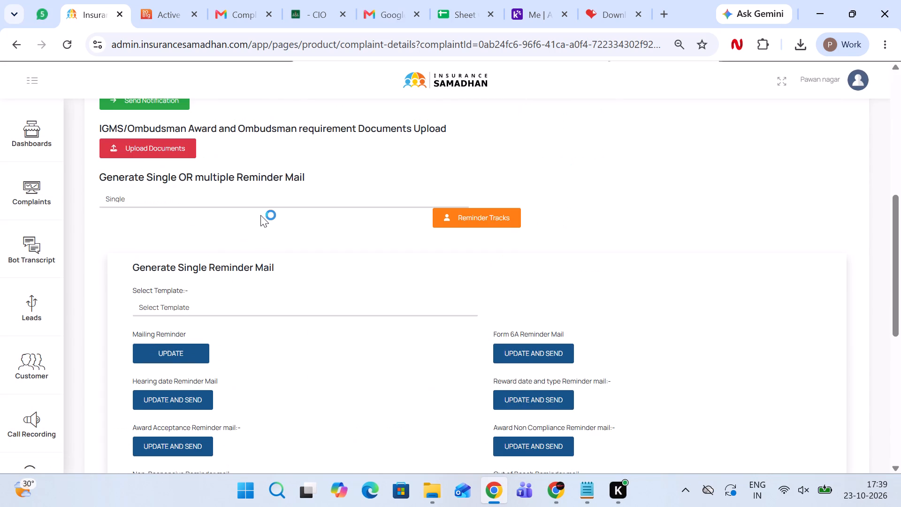
{"action": "left_click", "coordinate": [601, 207]}
{"action": "scroll", "coordinate": [473, 277], "scroll_direction": "down", "scroll_amount": 3}
{"action": "left_click", "coordinate": [174, 279]}
{"action": "scroll", "coordinate": [399, 281], "scroll_direction": "down", "scroll_amount": 2}
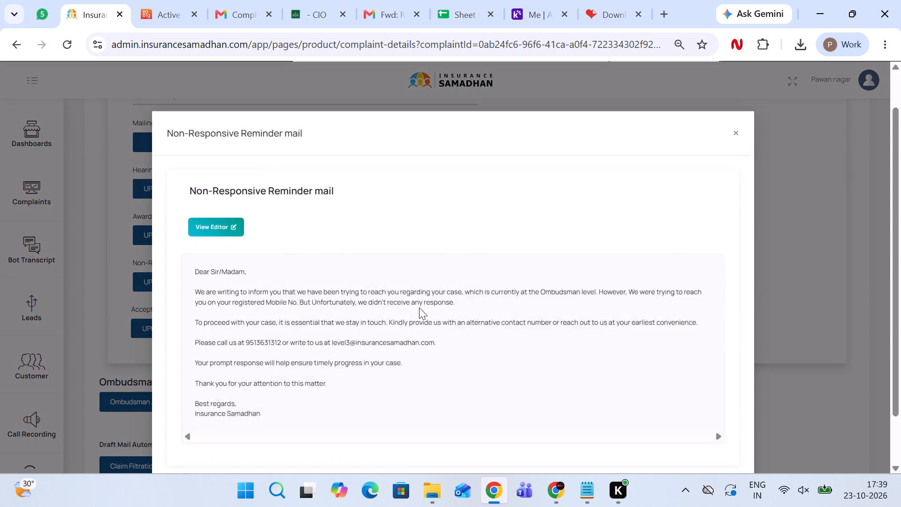
{"action": "scroll", "coordinate": [419, 307], "scroll_direction": "down", "scroll_amount": 3}
{"action": "left_click", "coordinate": [475, 446]}
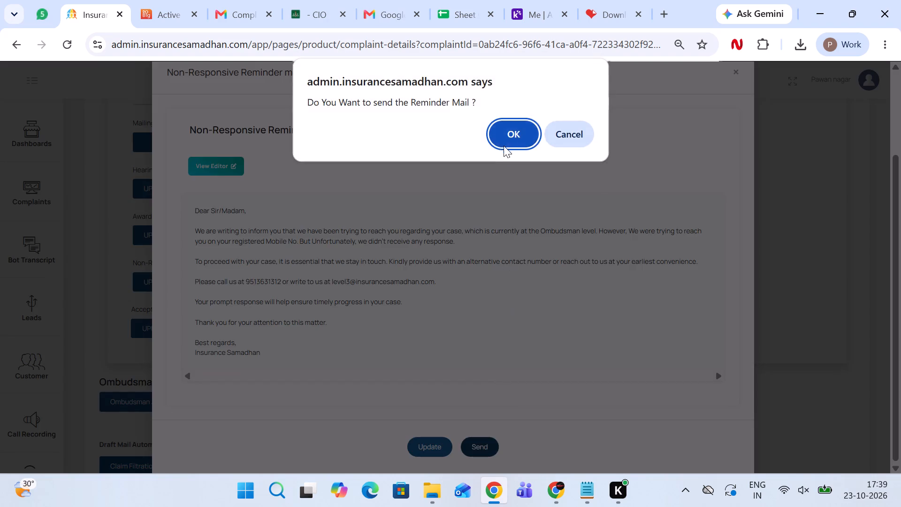
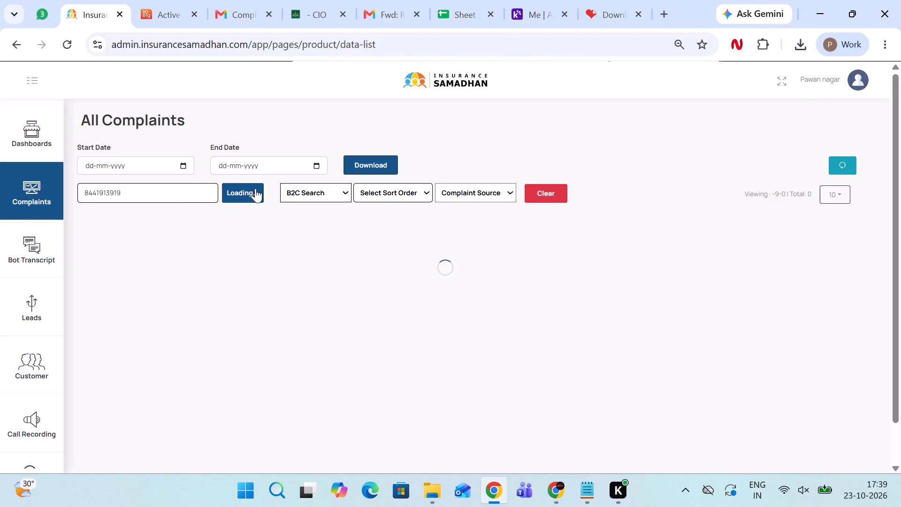
Search the complaints by the customer's phone number and review the communication log of the complaint with the ombudsman requirement pushed status.
{"action": "triple_click", "coordinate": [247, 189]}
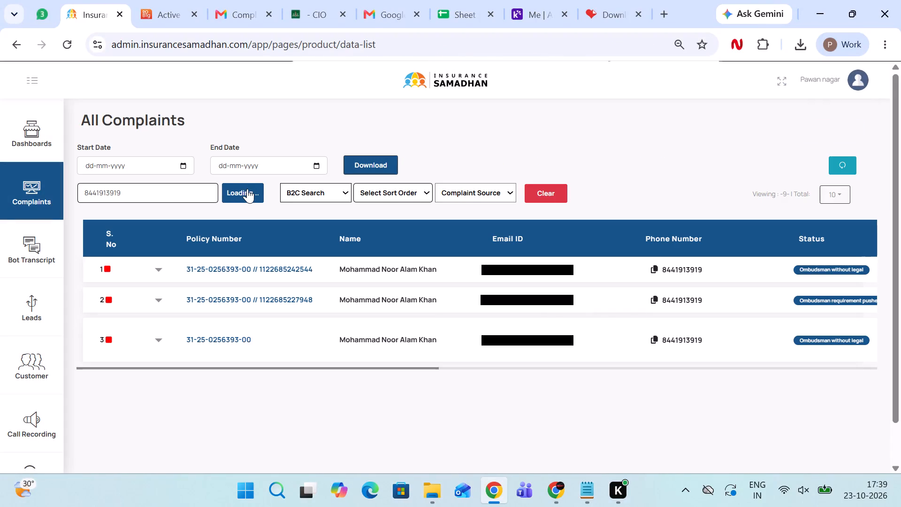
{"action": "left_click", "coordinate": [621, 299]}
{"action": "left_click", "coordinate": [661, 336]}
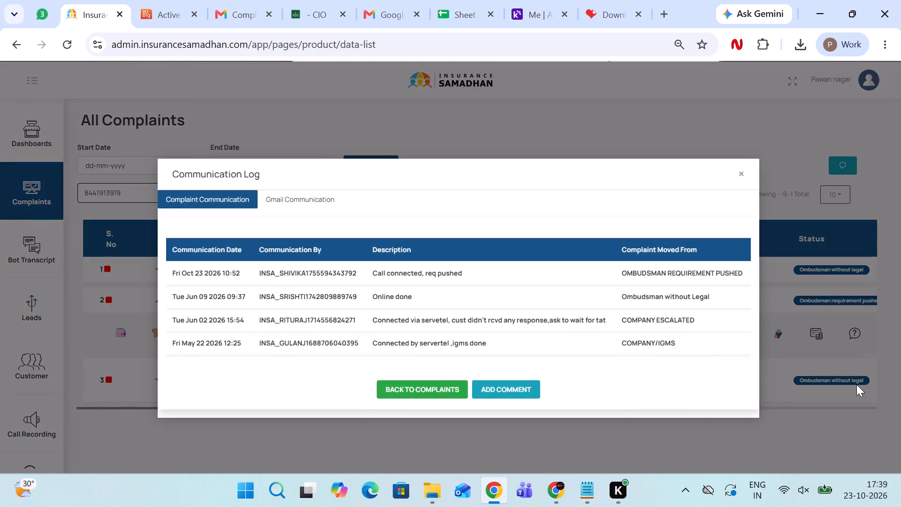
{"action": "left_click", "coordinate": [856, 384]}
Copy the customer's phone number from that complaint, switch to the Smartflo dialer, replace the previous number with it and place the call.
{"action": "left_click", "coordinate": [652, 300]}
{"action": "left_click", "coordinate": [165, 0]}
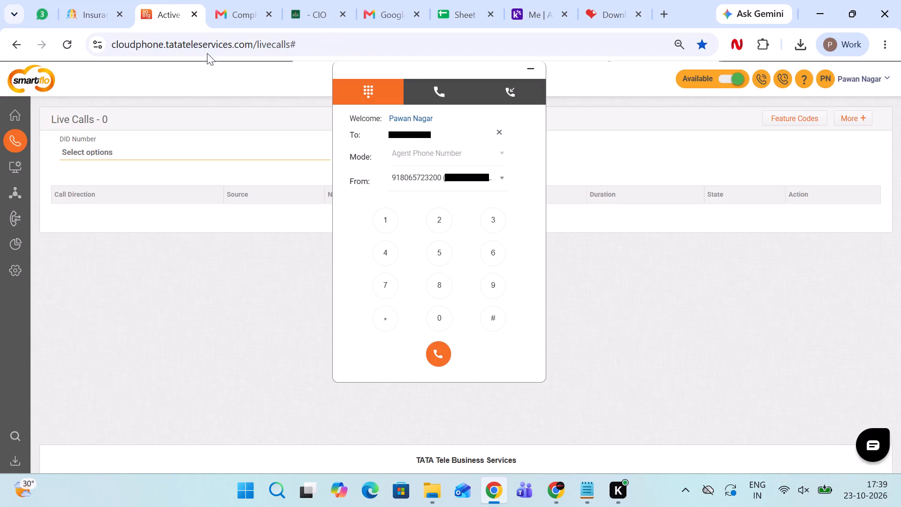
{"action": "double_click", "coordinate": [428, 134], "text": "ctrl"}
{"action": "key", "text": "ctrl+v"}
{"action": "left_click", "coordinate": [435, 353]}
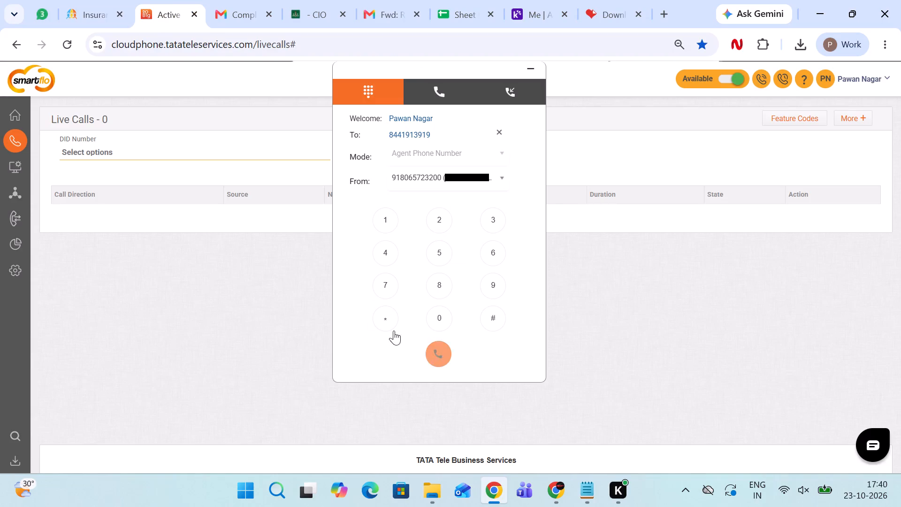
Switch back to the Insurance Samadhan complaints list and check the status, insurance company and claim amount of the customer's complaints.
{"action": "left_click", "coordinate": [100, 0]}
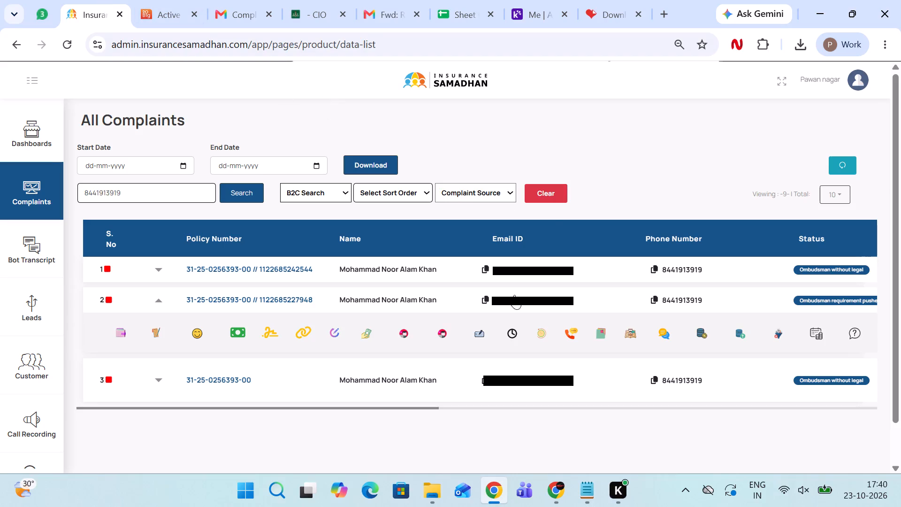
{"action": "scroll", "coordinate": [522, 314], "scroll_direction": "left", "scroll_amount": 1}
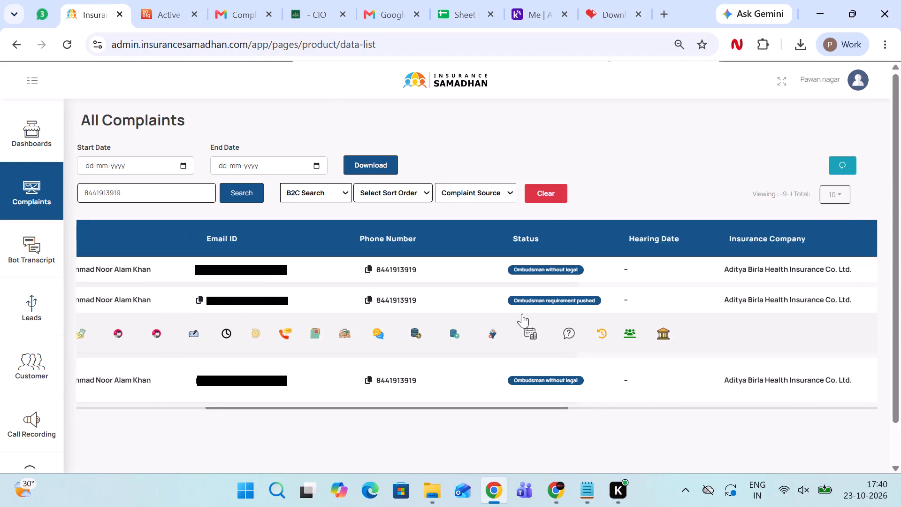
{"action": "scroll", "coordinate": [522, 314], "scroll_direction": "left", "scroll_amount": 3}
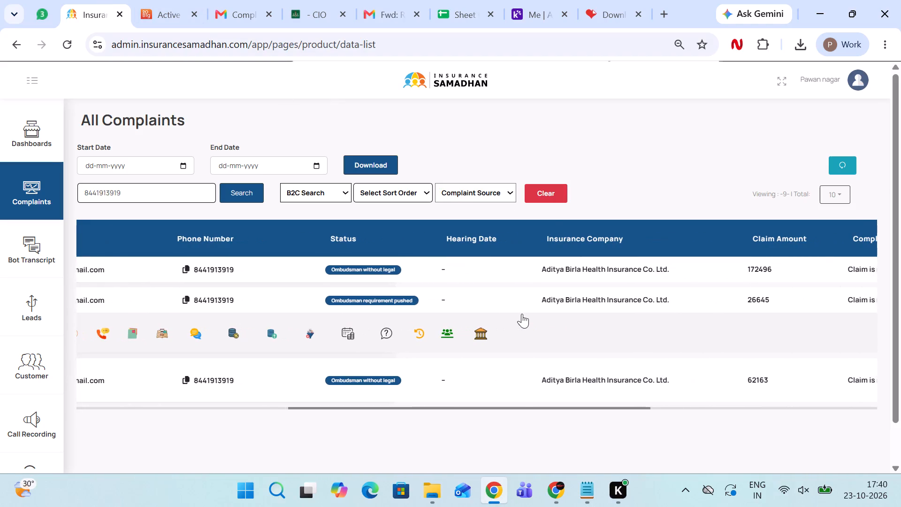
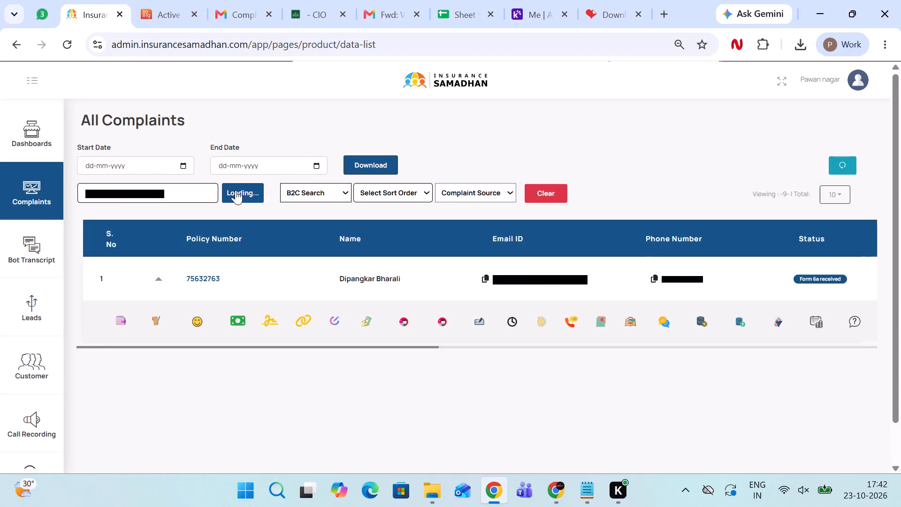
Call the customer of the complaint with the Form 6a received status from the Smartflo dialer, replacing the previous number with the one copied from the record.
{"action": "left_click", "coordinate": [653, 274]}
{"action": "left_click", "coordinate": [163, 0]}
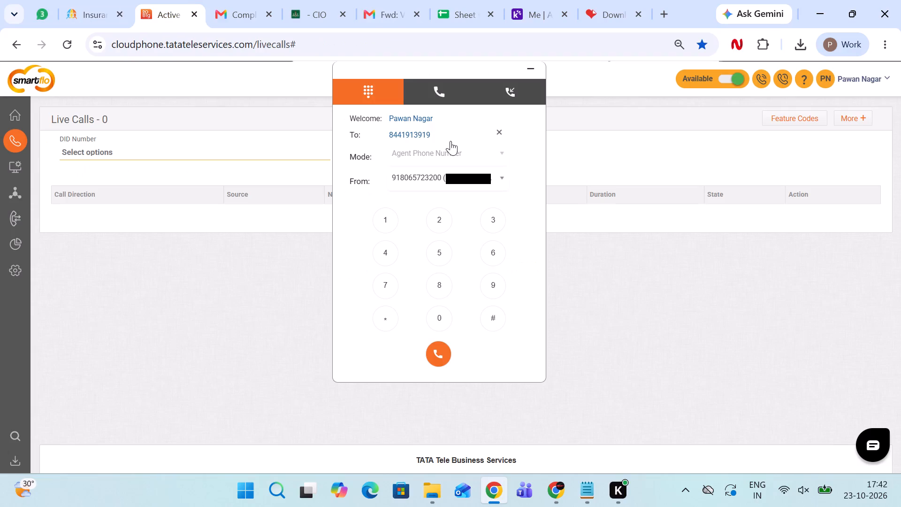
{"action": "left_click", "coordinate": [450, 141], "text": "ctrl"}
{"action": "double_click", "coordinate": [451, 134], "text": "ctrl"}
{"action": "key", "text": "ctrl+v"}
{"action": "left_click", "coordinate": [432, 351]}
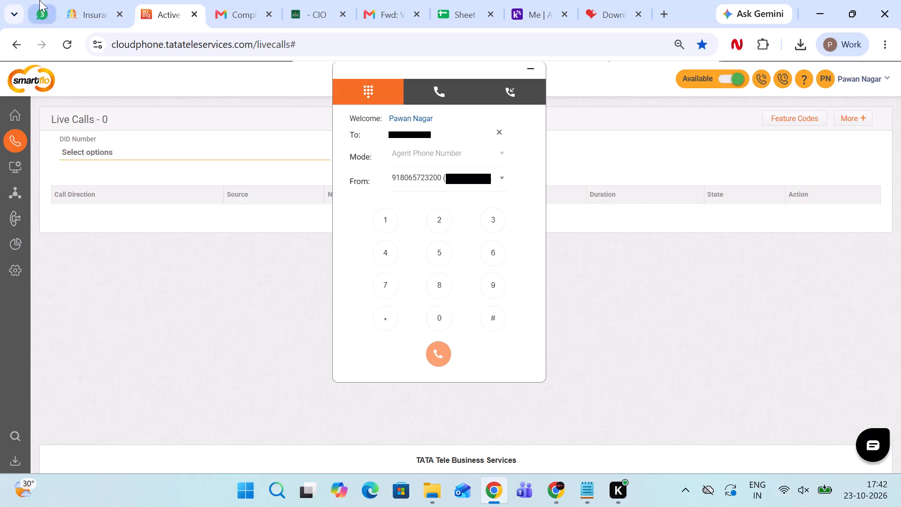
Return from the Smartflo dialer to the Insurance Samadhan complaints list showing the called customer's complaint.
{"action": "left_click", "coordinate": [80, 0]}
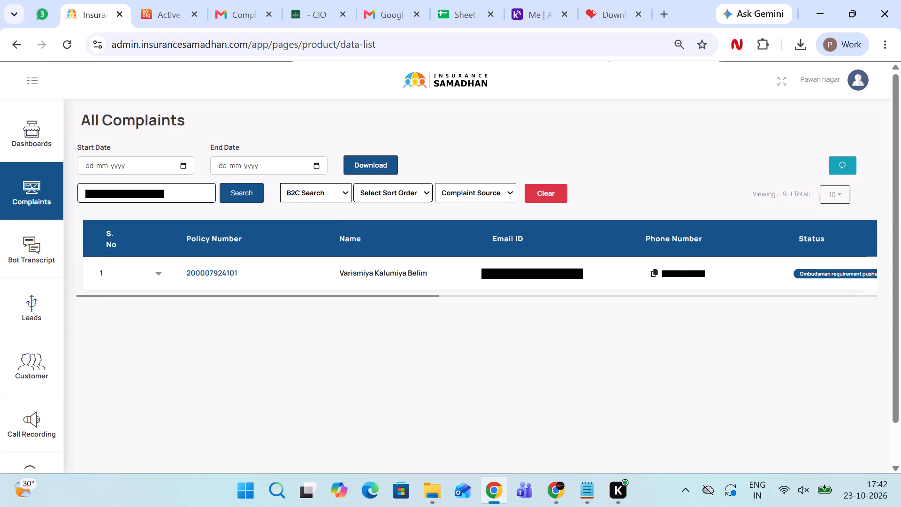
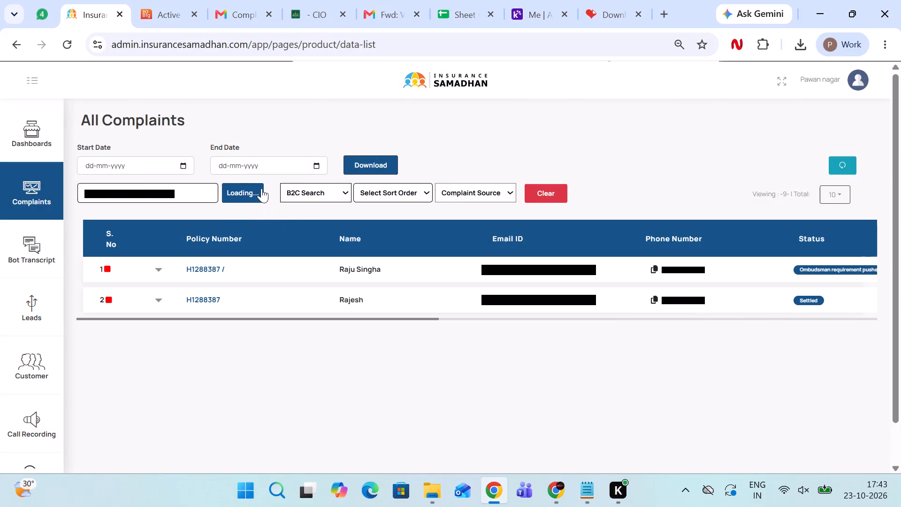
Expand the complaint with the ombudsman requirement pushed status and check its communication log.
{"action": "left_click", "coordinate": [634, 271]}
{"action": "left_click", "coordinate": [656, 294]}
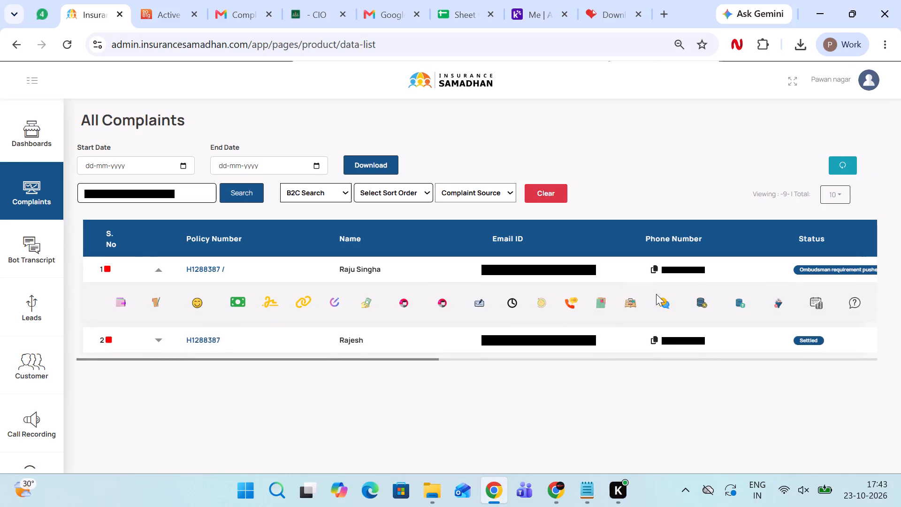
{"action": "left_click", "coordinate": [550, 106]}
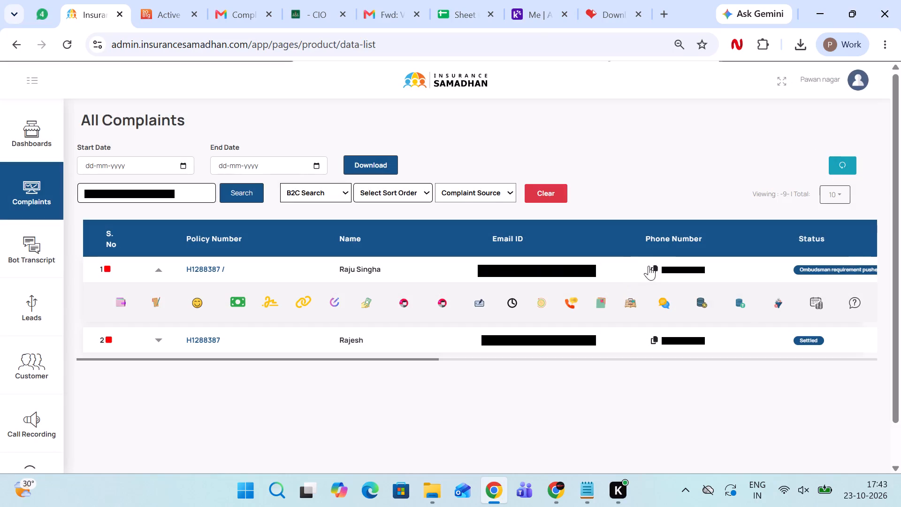
Copy that complaint's customer phone number, call it from the Smartflo dialer in place of the previous number, and return to the complaints list.
{"action": "left_click", "coordinate": [654, 266]}
{"action": "left_click", "coordinate": [171, 0]}
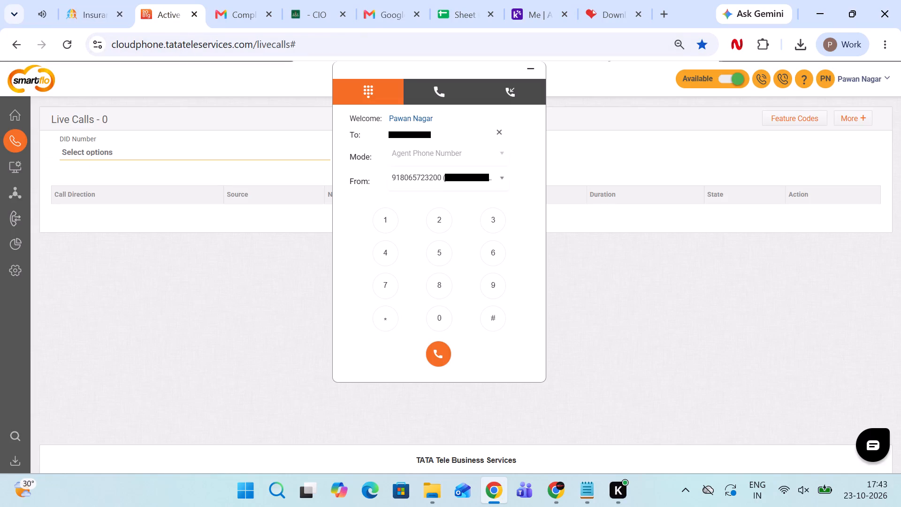
{"action": "double_click", "coordinate": [438, 136]}
{"action": "key", "text": "ctrl+v"}
{"action": "left_click", "coordinate": [440, 363]}
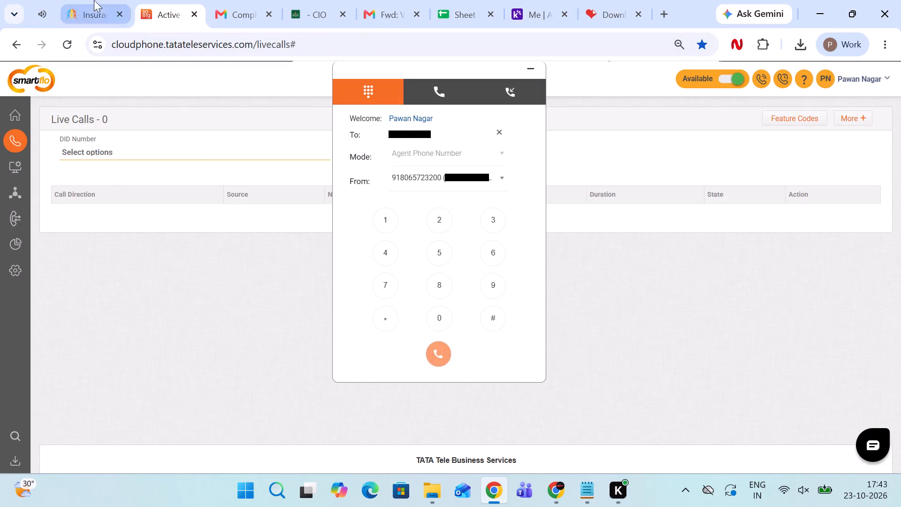
{"action": "left_click", "coordinate": [95, 0]}
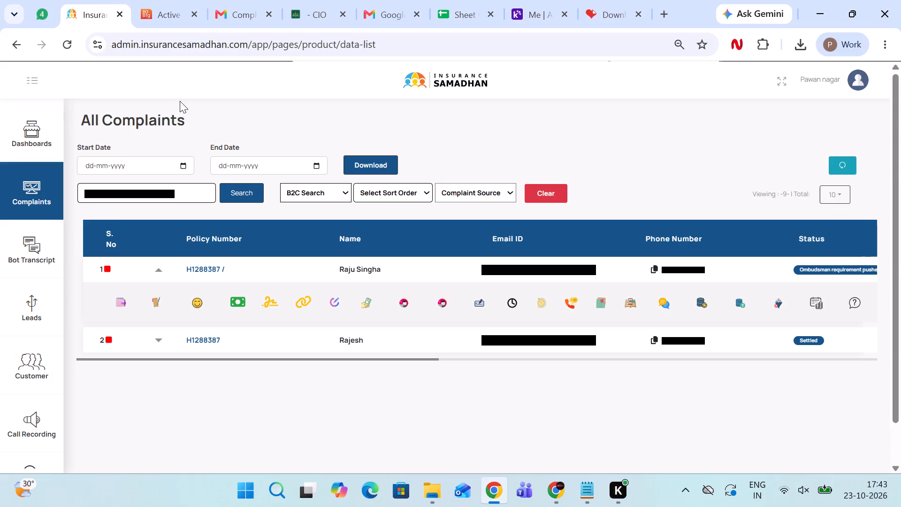
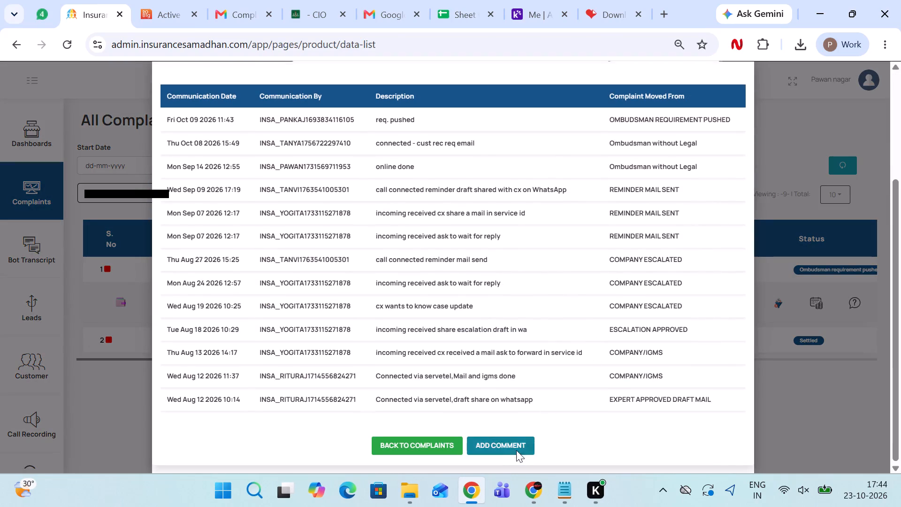
Start the communication description of a new comment on the complaint with the ombudsman requirement pushed status.
{"action": "left_click", "coordinate": [443, 300]}
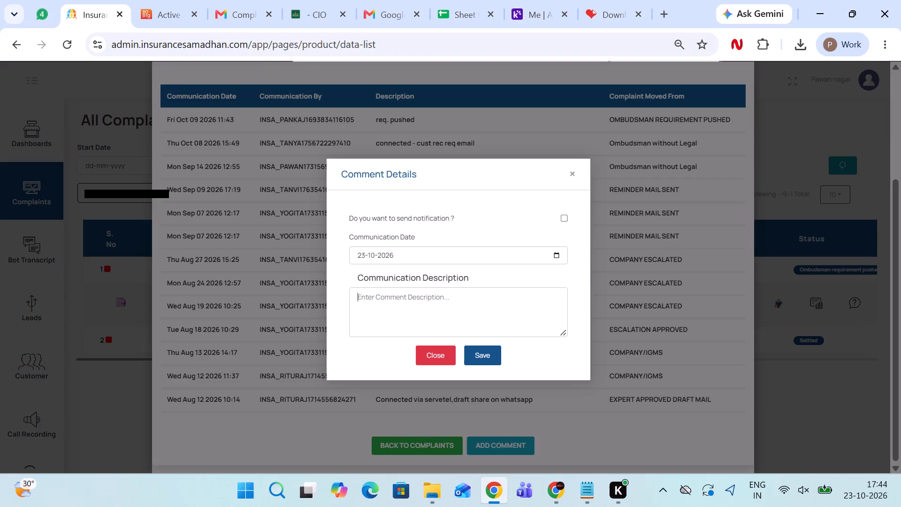
Enter "will sent req" as the communication description of the new comment on the customer's complaint.
{"action": "left_click", "coordinate": [412, 294]}
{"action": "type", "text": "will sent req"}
{"action": "left_click", "coordinate": [427, 296]}
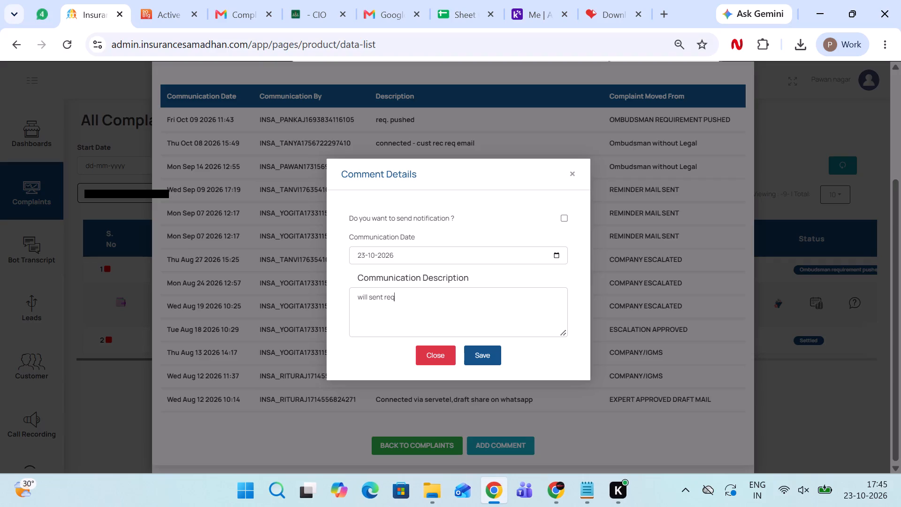
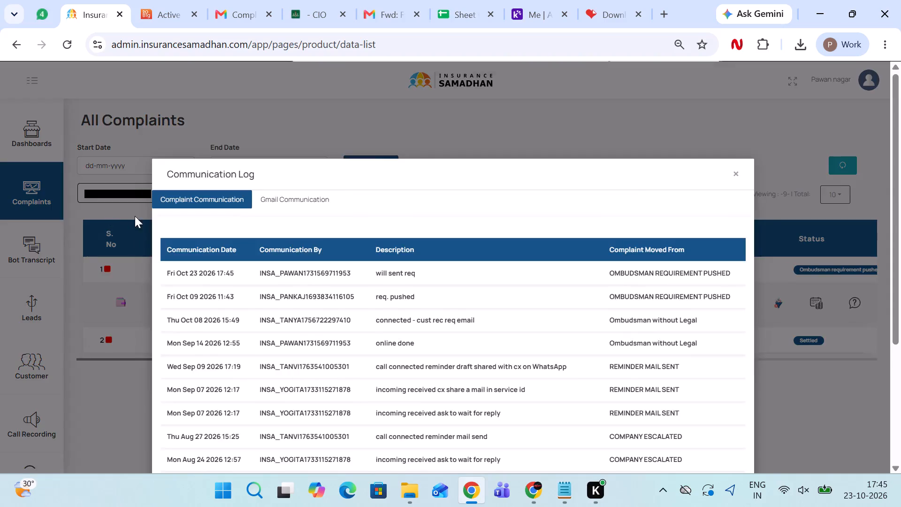
Run the complaints search for the next customer and review the communication log of the complaint found.
{"action": "left_click", "coordinate": [246, 199]}
{"action": "triple_click", "coordinate": [248, 196]}
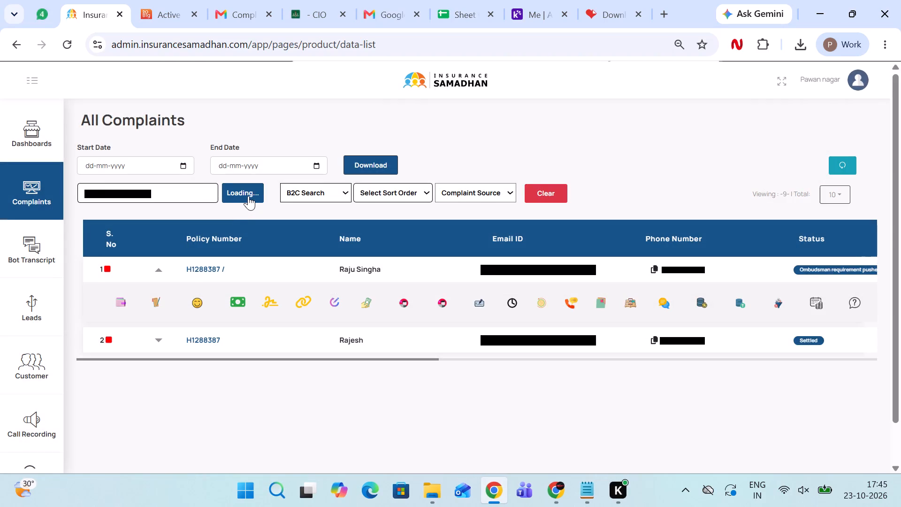
{"action": "left_click", "coordinate": [248, 196]}
{"action": "left_click", "coordinate": [622, 272]}
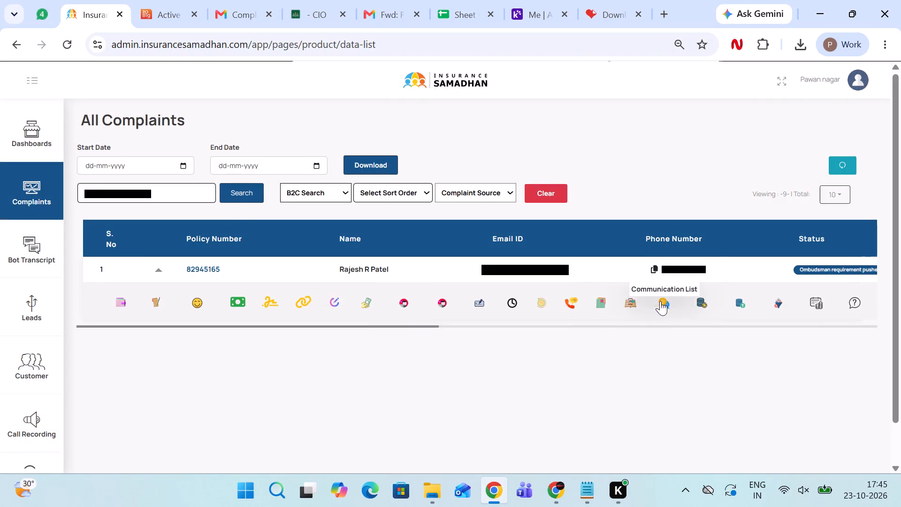
{"action": "left_click", "coordinate": [659, 304]}
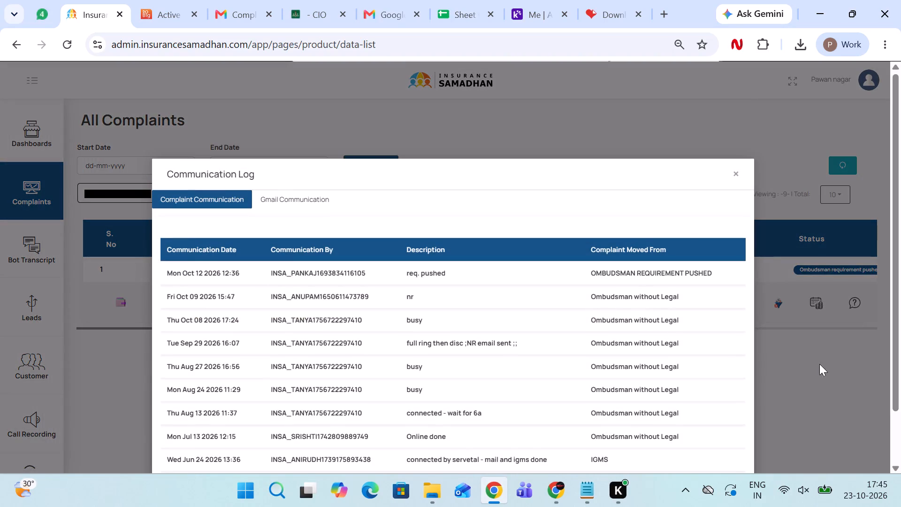
{"action": "left_click", "coordinate": [822, 364]}
Copy the customer's phone number from that complaint, switch to the Smartflo dialer, replace the previous number with it and place the call.
{"action": "left_click", "coordinate": [653, 271]}
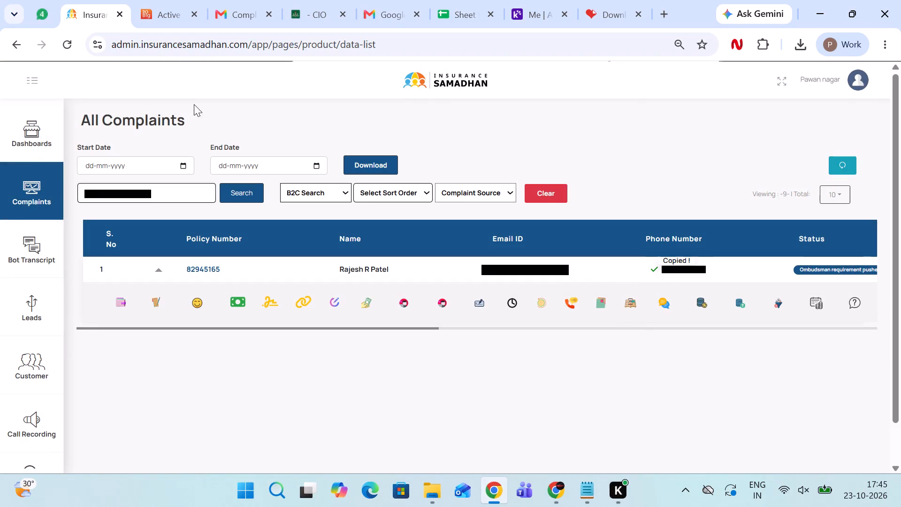
{"action": "left_click", "coordinate": [161, 0]}
{"action": "double_click", "coordinate": [417, 132]}
{"action": "key", "text": "ctrl+v"}
{"action": "left_click", "coordinate": [440, 357]}
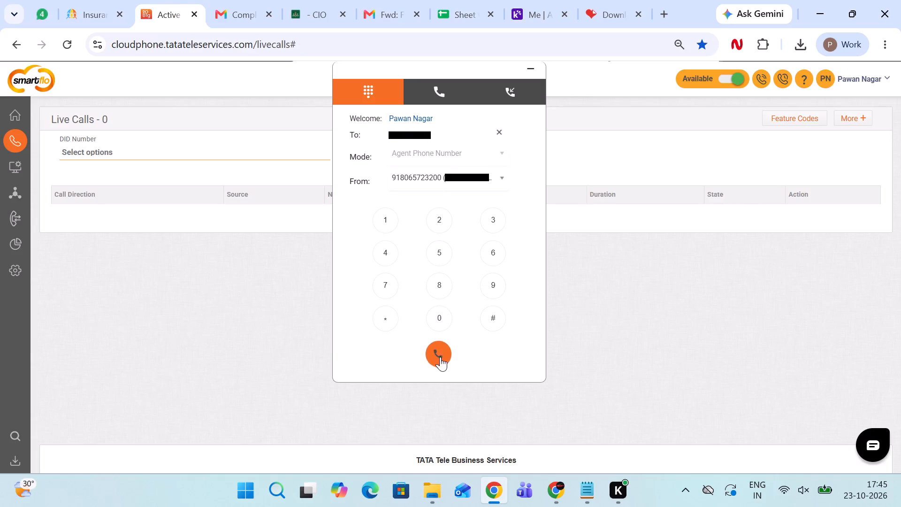
Return to the Insurance Samadhan complaints list and check the listed customer's complaint communication log, closing it when done.
{"action": "left_click", "coordinate": [100, 0]}
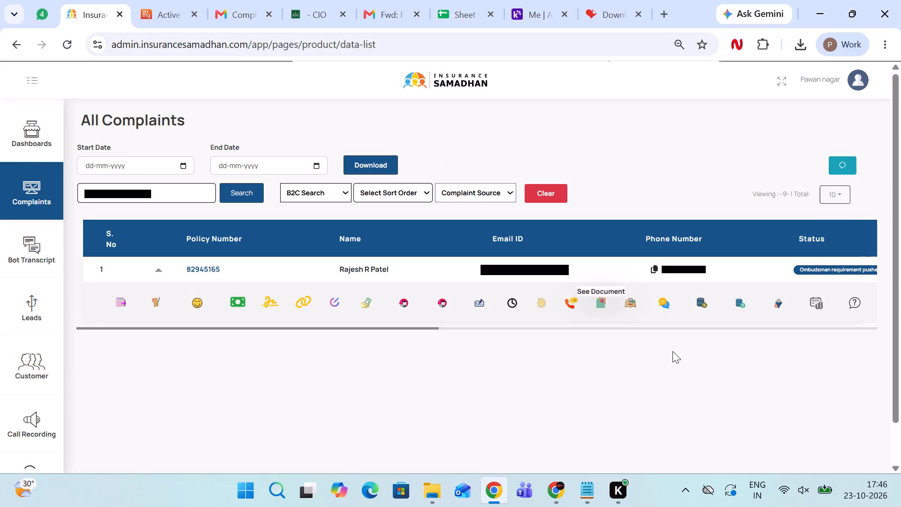
{"action": "left_click", "coordinate": [661, 308]}
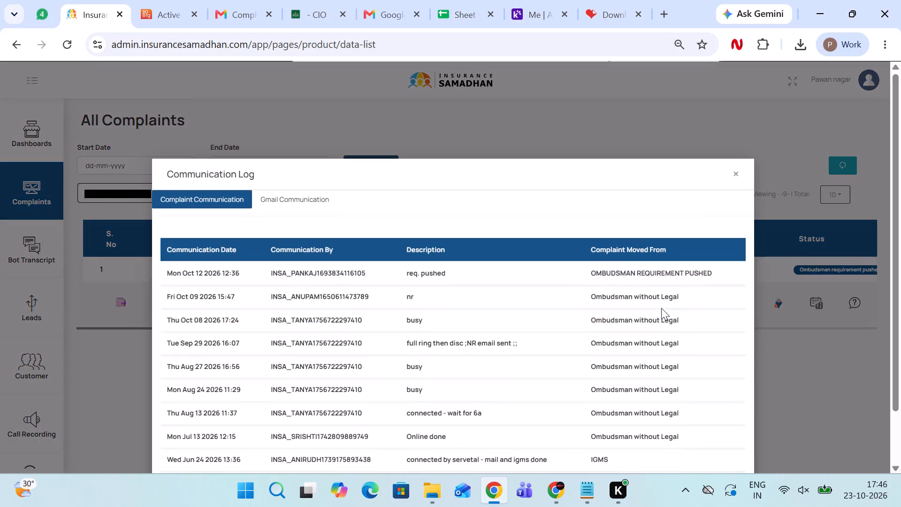
{"action": "left_click", "coordinate": [801, 332]}
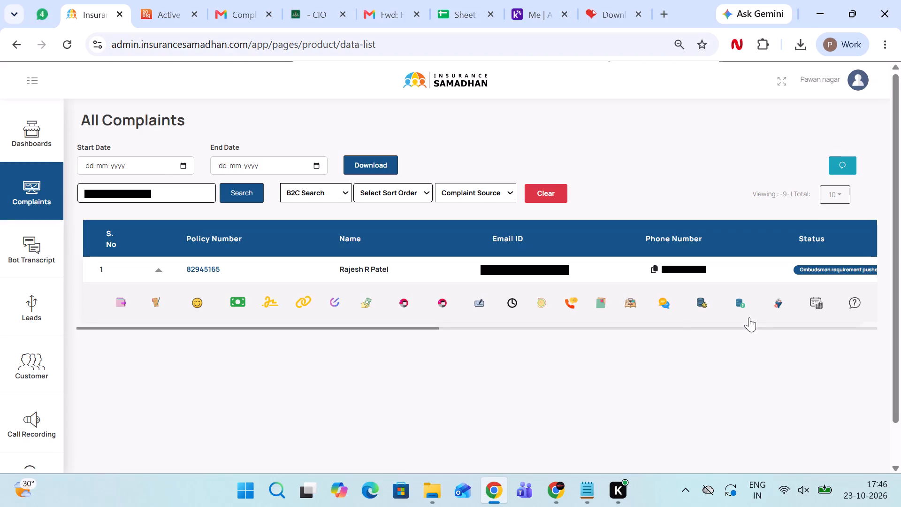
{"action": "left_click", "coordinate": [671, 312]}
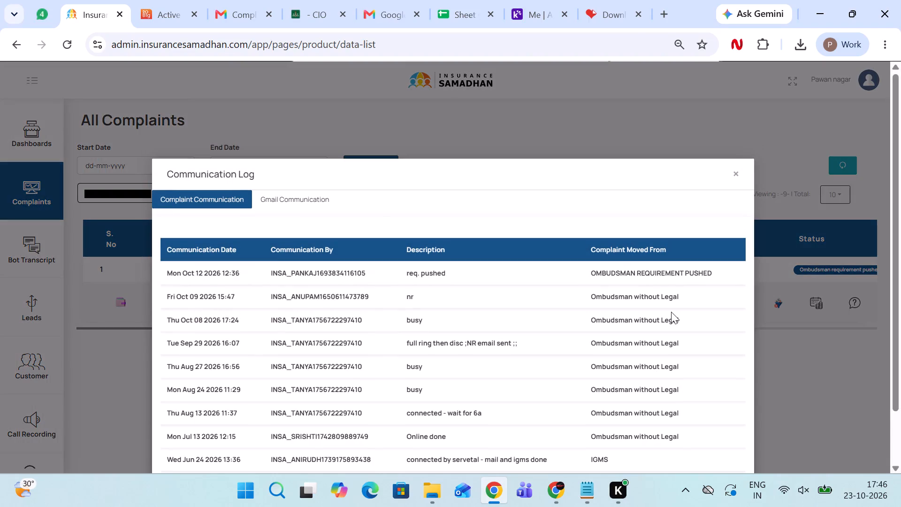
{"action": "scroll", "coordinate": [564, 331], "scroll_direction": "down", "scroll_amount": 8}
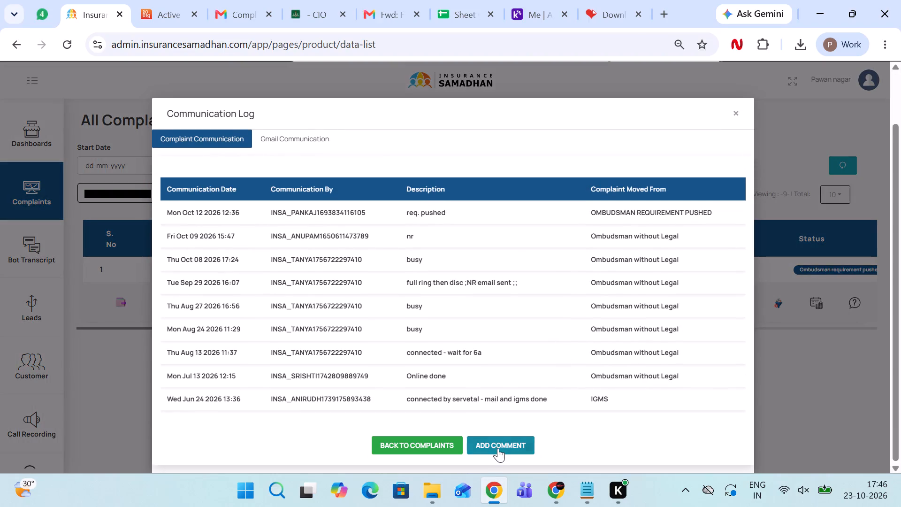
{"action": "left_click", "coordinate": [498, 448]}
{"action": "left_click", "coordinate": [494, 301]}
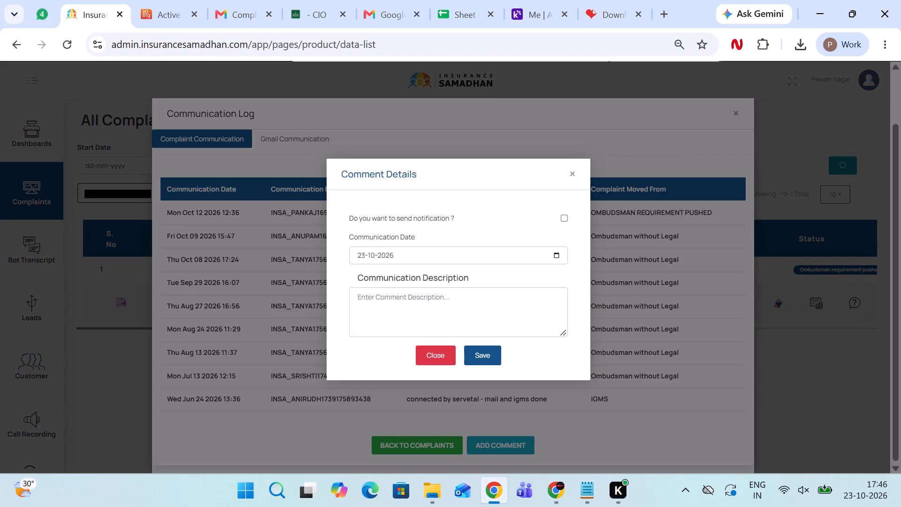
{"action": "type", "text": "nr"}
{"action": "left_click", "coordinate": [489, 353]}
{"action": "left_click", "coordinate": [361, 0]}
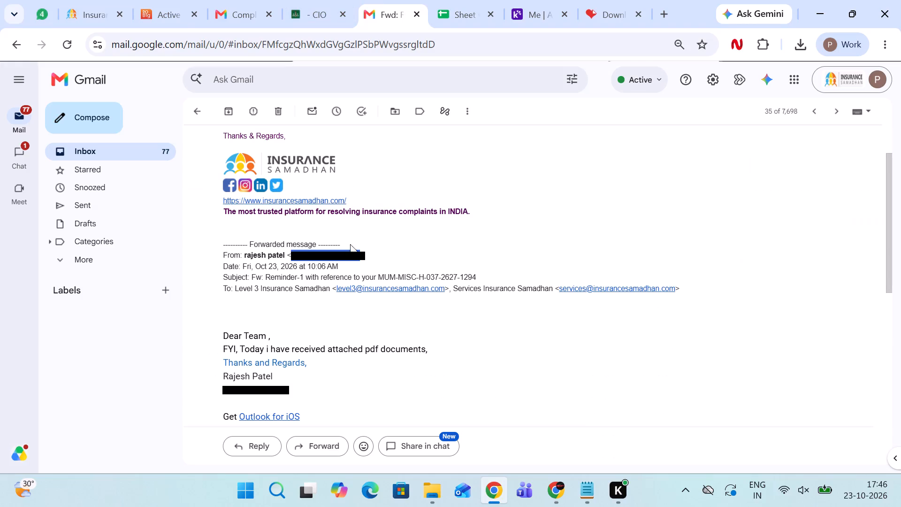
{"action": "left_click", "coordinate": [248, 440]}
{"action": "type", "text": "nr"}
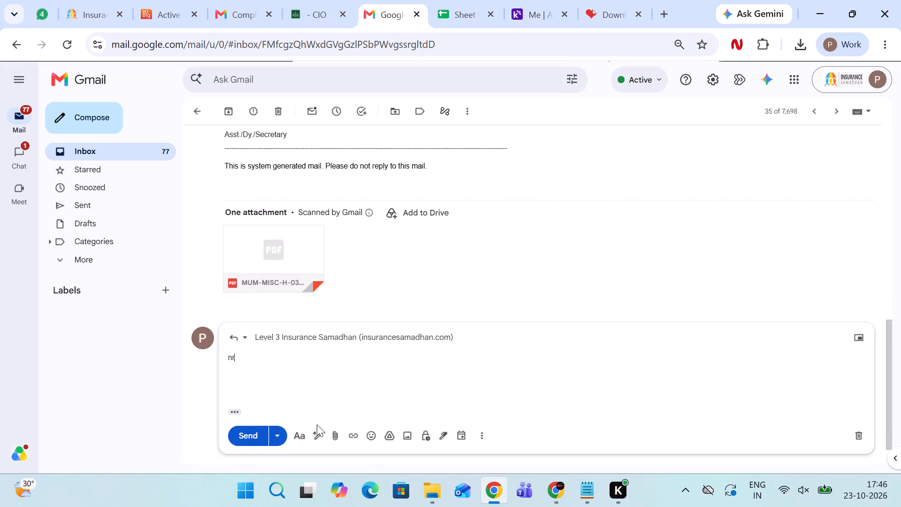
{"action": "left_click", "coordinate": [232, 437]}
{"action": "left_click", "coordinate": [202, 114]}
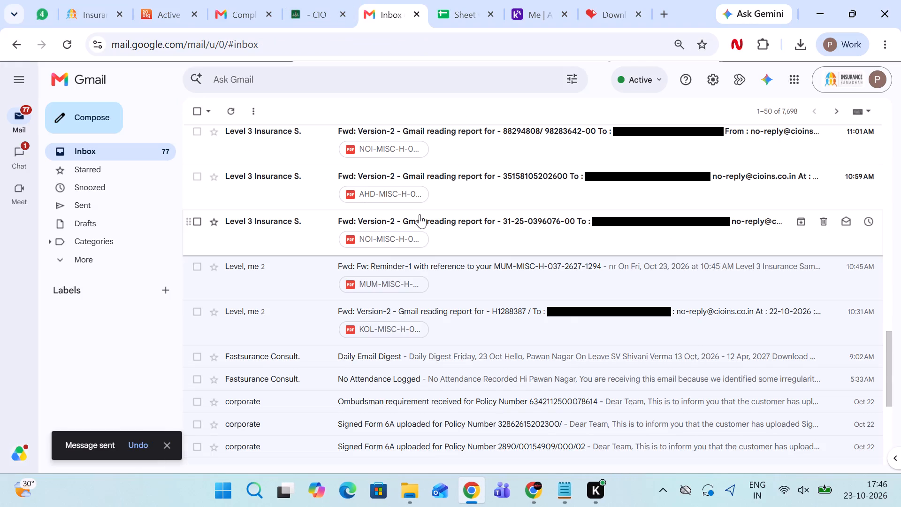
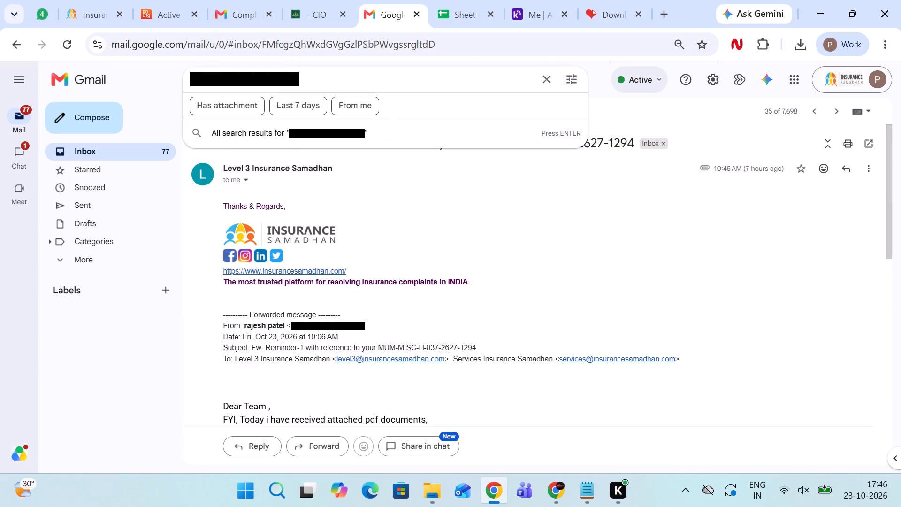
Search the Gmail mailbox for the customer's e-mail address.
{"action": "key", "text": "Return"}
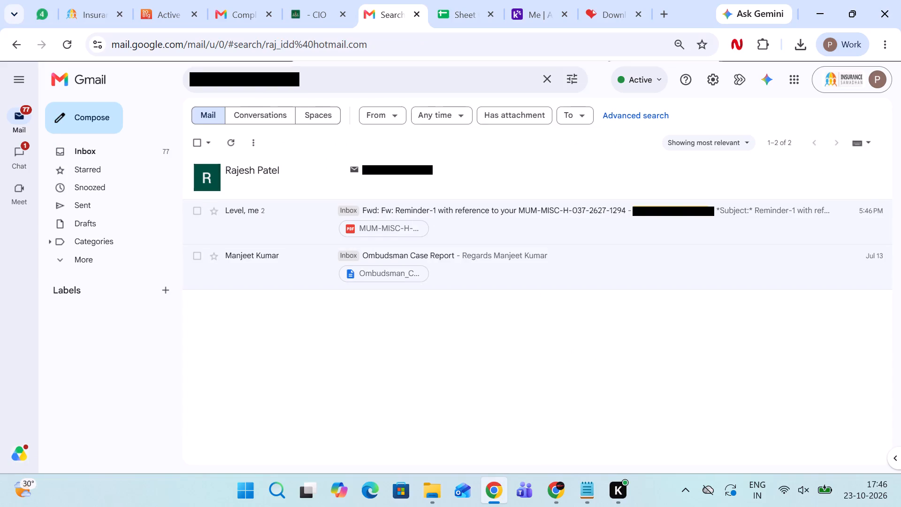
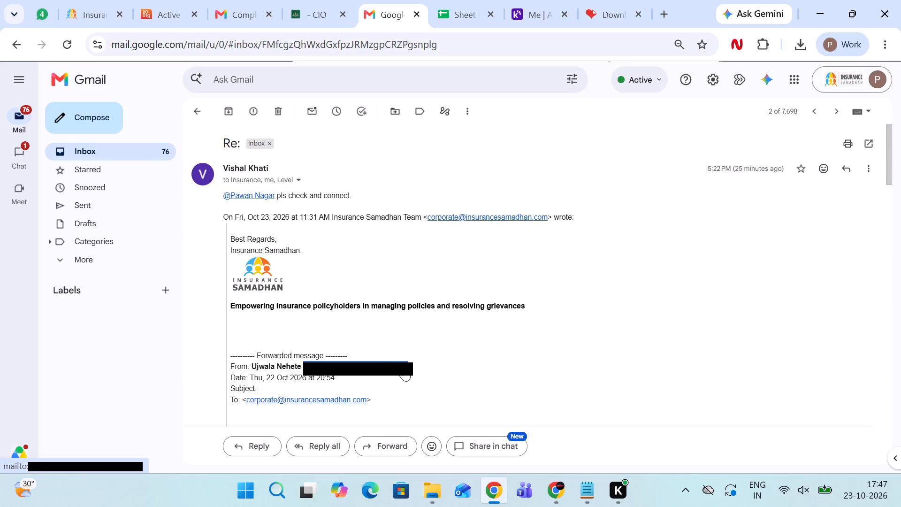
{"action": "key", "text": "ctrl+c"}
Search the Insurance Samadhan complaints list for the copied email address, replacing the previous search text and removing the stray leading character.
{"action": "left_click", "coordinate": [125, 0]}
{"action": "left_click", "coordinate": [135, 186]}
{"action": "double_click", "coordinate": [136, 191]}
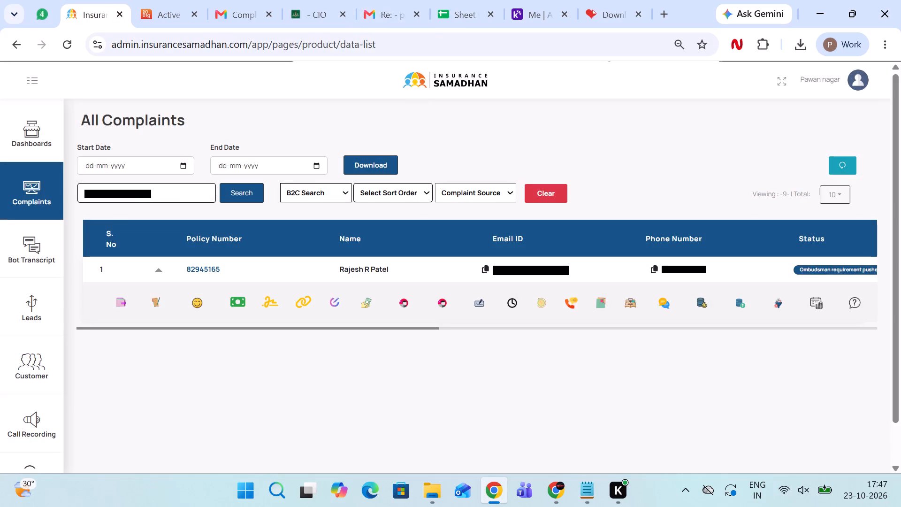
{"action": "key", "text": "ctrl+a"}
{"action": "key", "text": "ctrl+v"}
{"action": "left_click", "coordinate": [86, 193]}
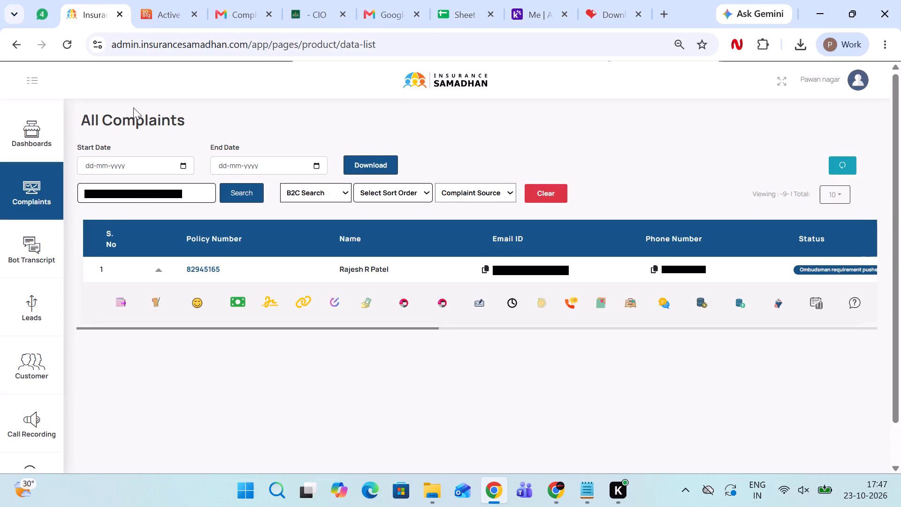
{"action": "key", "text": "Return"}
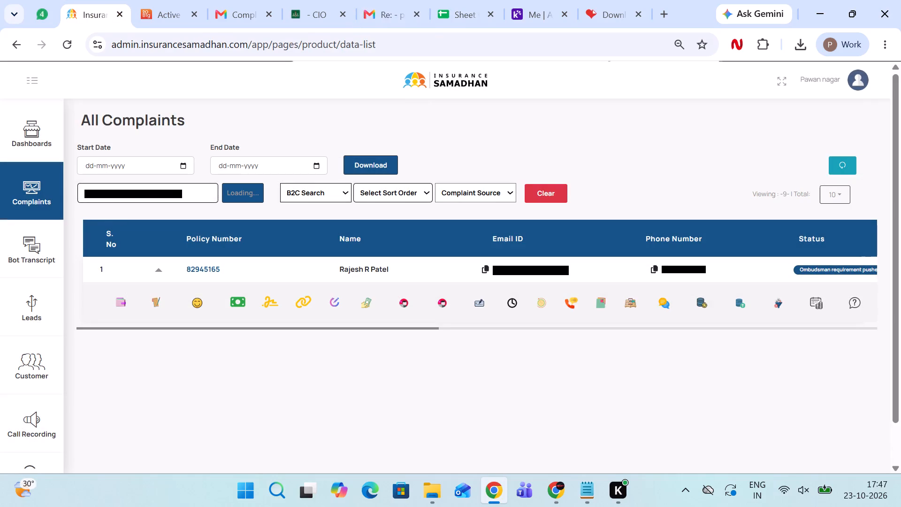
{"action": "key", "text": "Delete"}
{"action": "key", "text": "Return"}
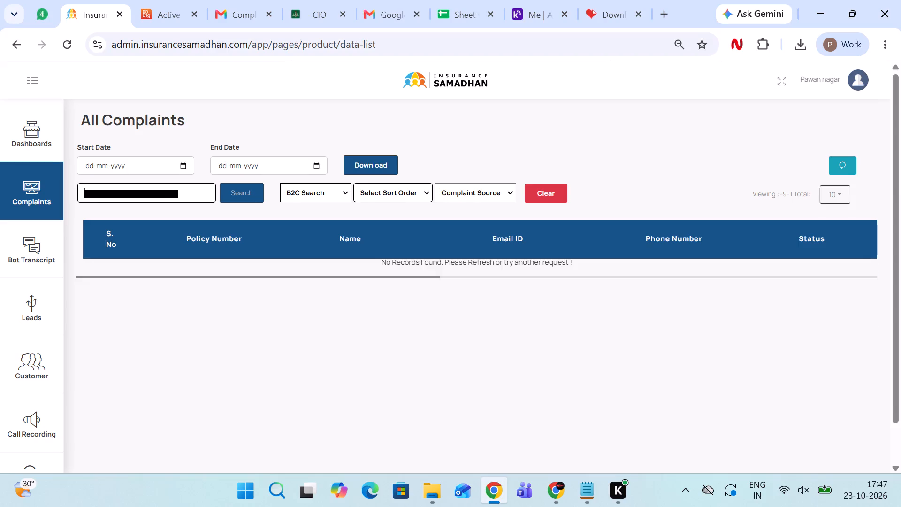
{"action": "double_click", "coordinate": [237, 197]}
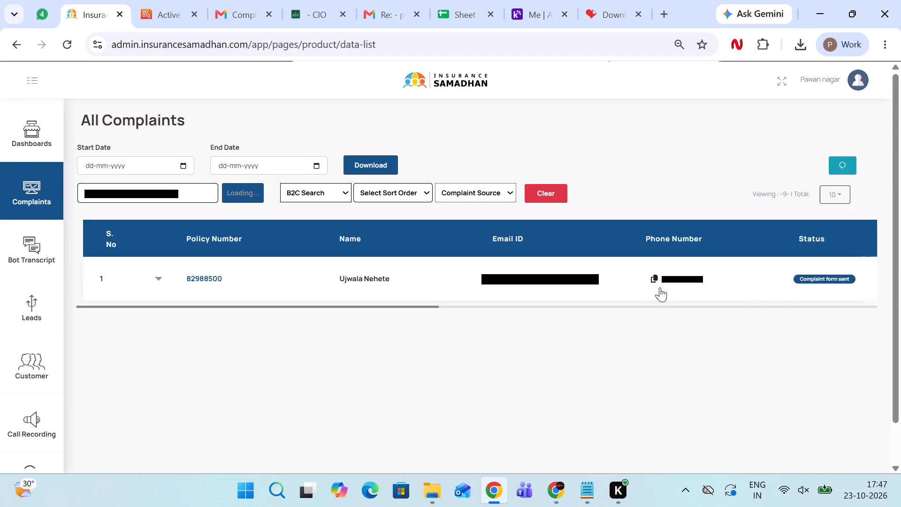
Copy the found customer's phone number, switch to the Smartflo dialer, replace the previous number with it and place the call.
{"action": "left_click", "coordinate": [655, 279]}
{"action": "left_click", "coordinate": [178, 0]}
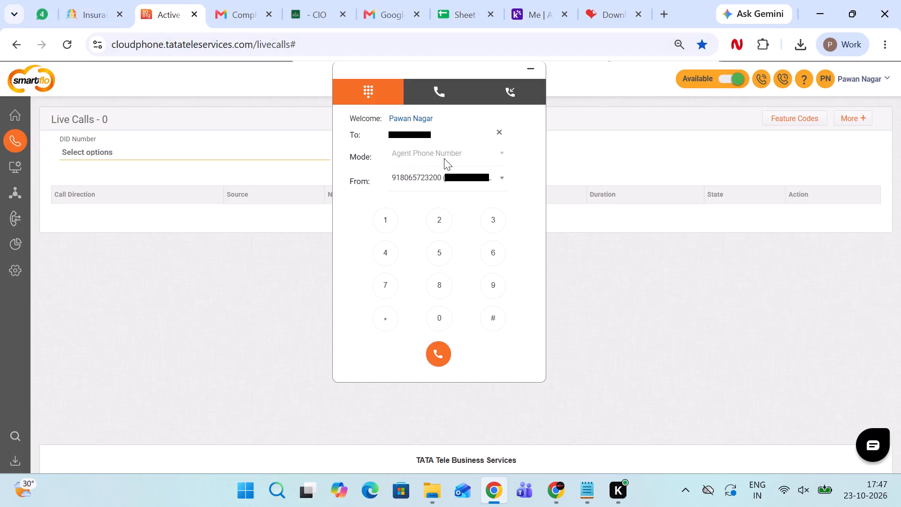
{"action": "double_click", "coordinate": [451, 137], "text": "ctrl"}
{"action": "key", "text": "ctrl+v"}
{"action": "left_click", "coordinate": [446, 356]}
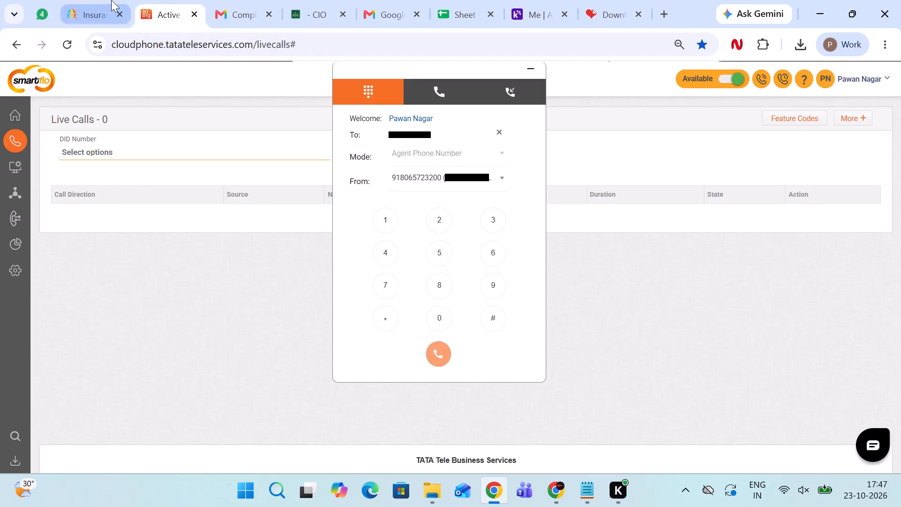
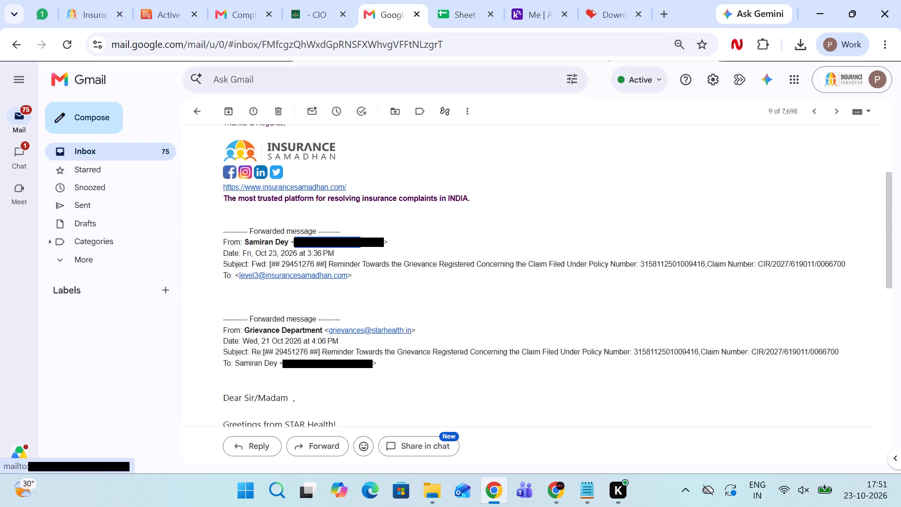
Copy the customer's email address from the sender line of the forwarded Star Health claim grievance mail.
{"action": "left_click_drag", "start_coordinate": [361, 246], "coordinate": [383, 246]}
{"action": "key", "text": "ctrl+c"}
{"action": "key", "text": "ctrl+c"}
{"action": "key", "text": "ctrl+c"}
{"action": "key", "text": "ctrl+c"}
{"action": "scroll", "coordinate": [388, 255], "scroll_direction": "down", "scroll_amount": 2}
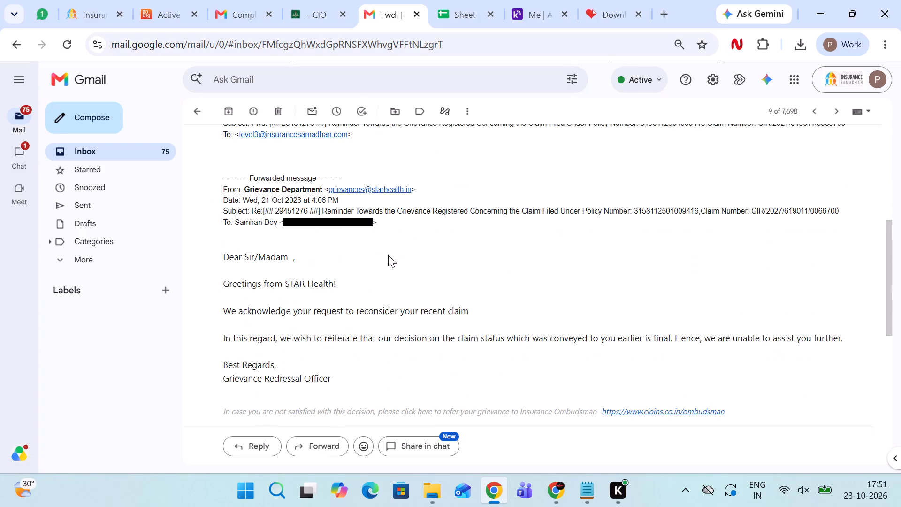
{"action": "key", "text": "ctrl+c"}
{"action": "key", "text": "ctrl+c"}
{"action": "key", "text": "ctrl+c"}
{"action": "key", "text": "ctrl+c"}
{"action": "key", "text": "ctrl+c"}
{"action": "key", "text": "ctrl+c"}
Go back from the open complaint to the Insurance Samadhan complaints list and search it for the copied customer email address.
{"action": "left_click", "coordinate": [100, 0]}
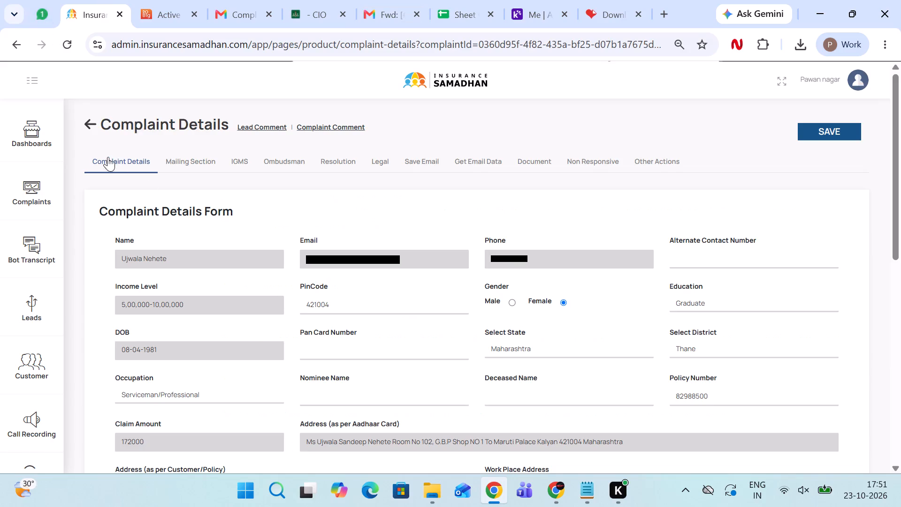
{"action": "double_click", "coordinate": [98, 127]}
{"action": "left_click", "coordinate": [166, 190], "text": "ctrl"}
{"action": "key", "text": "ctrl+a"}
{"action": "key", "text": "ctrl+v"}
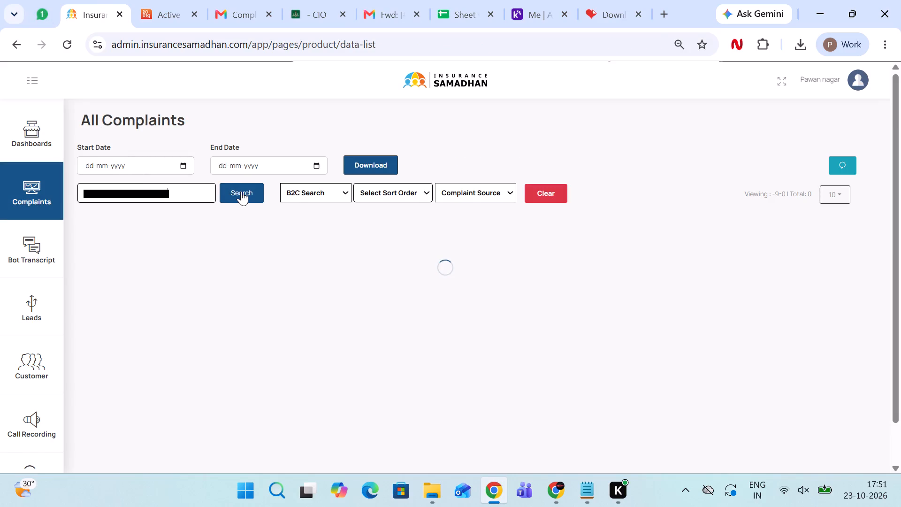
{"action": "left_click", "coordinate": [241, 191]}
{"action": "triple_click", "coordinate": [241, 191]}
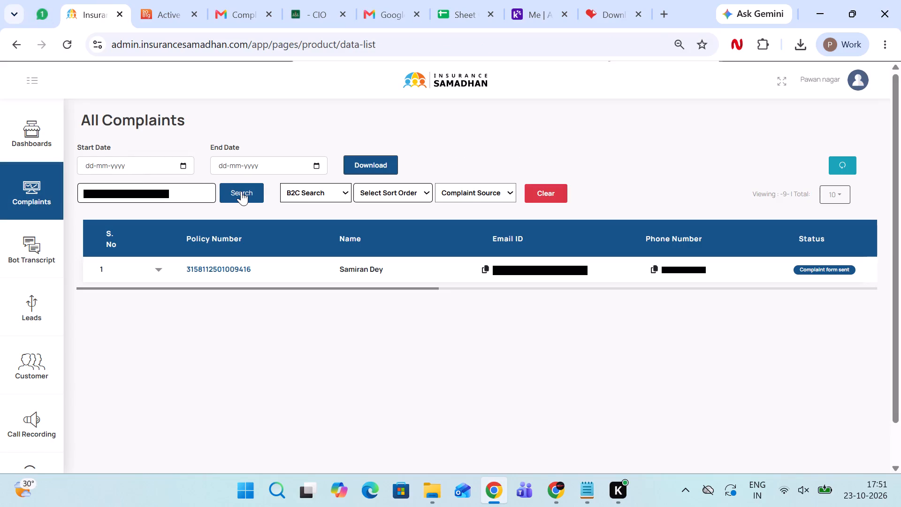
{"action": "left_click", "coordinate": [241, 191]}
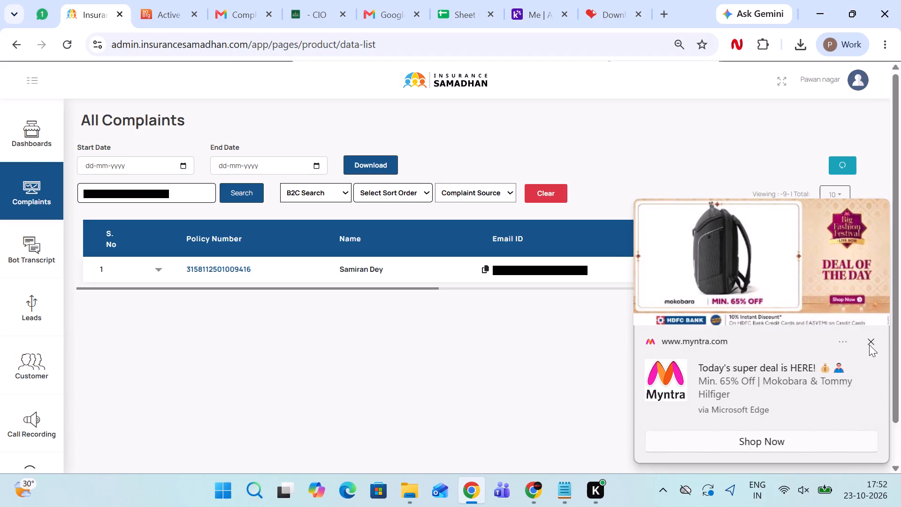
Dismiss the Myntra deal notification covering the complaints list.
{"action": "left_click", "coordinate": [872, 343]}
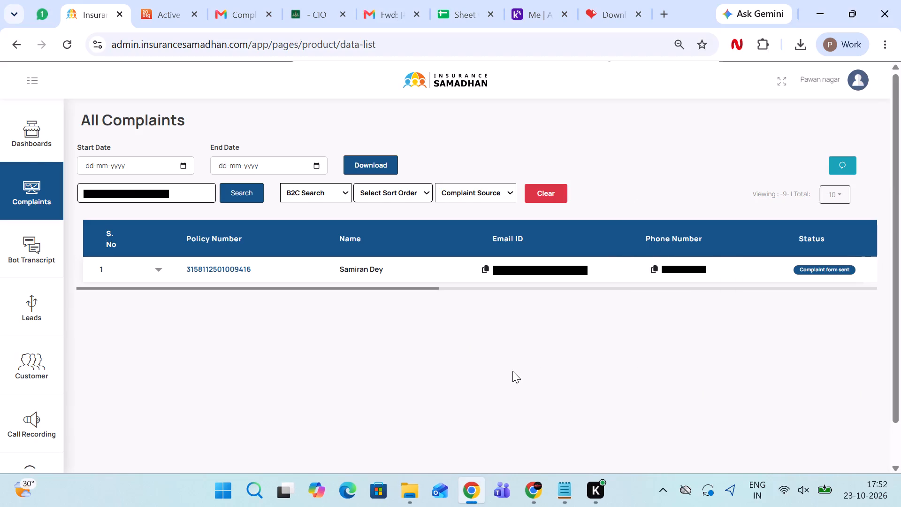
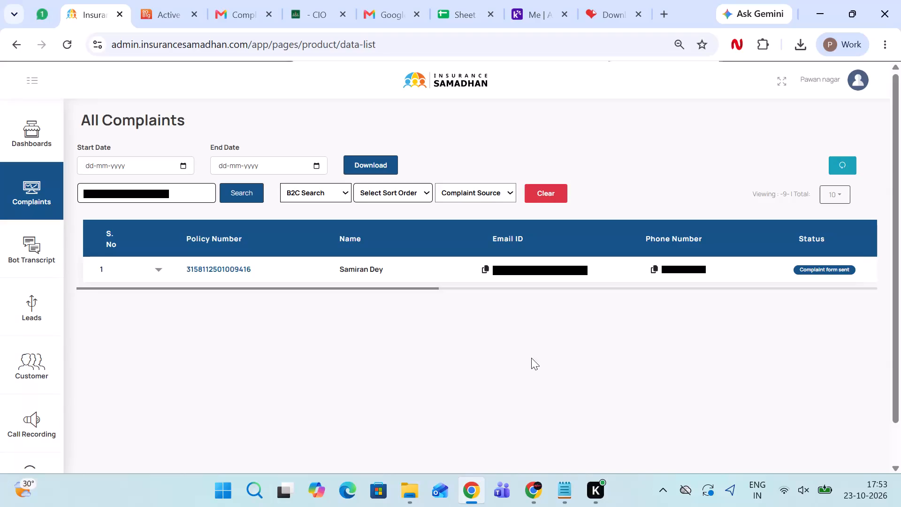
Copy the listed customer's phone number from the complaints list and read through their forwarded Star Health grievance mail in Gmail.
{"action": "left_click", "coordinate": [657, 268]}
{"action": "left_click", "coordinate": [381, 0]}
{"action": "scroll", "coordinate": [370, 259], "scroll_direction": "down", "scroll_amount": 4}
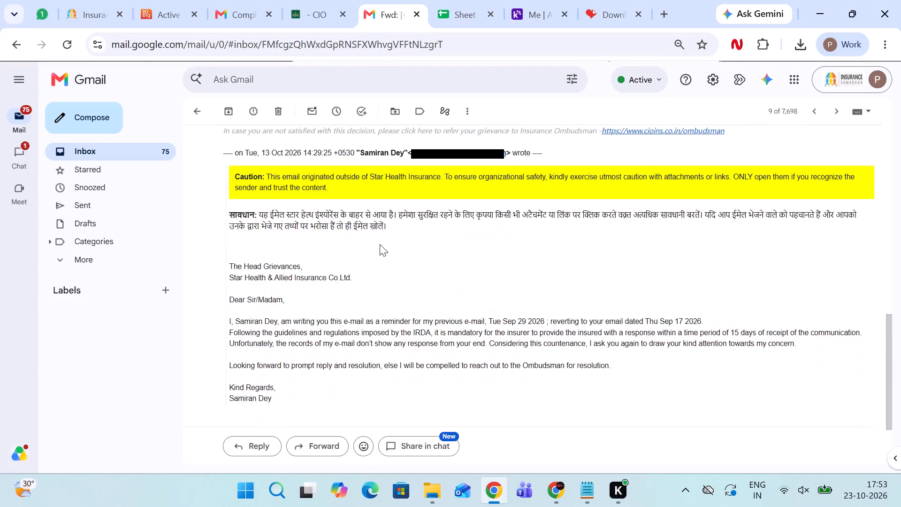
{"action": "scroll", "coordinate": [383, 233], "scroll_direction": "down", "scroll_amount": 8}
{"action": "scroll", "coordinate": [389, 228], "scroll_direction": "up", "scroll_amount": 5}
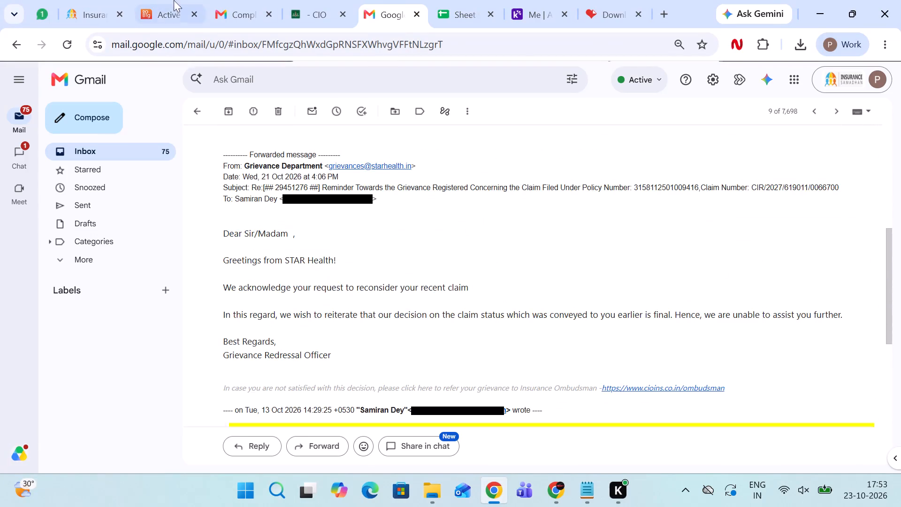
Call the copied customer number from the Smartflo dialer, placing the call again after a brief return to the complaints list.
{"action": "left_click", "coordinate": [160, 0]}
{"action": "left_click", "coordinate": [420, 136]}
{"action": "key", "text": "ctrl+a"}
{"action": "key", "text": "ctrl+v"}
{"action": "left_click", "coordinate": [440, 362]}
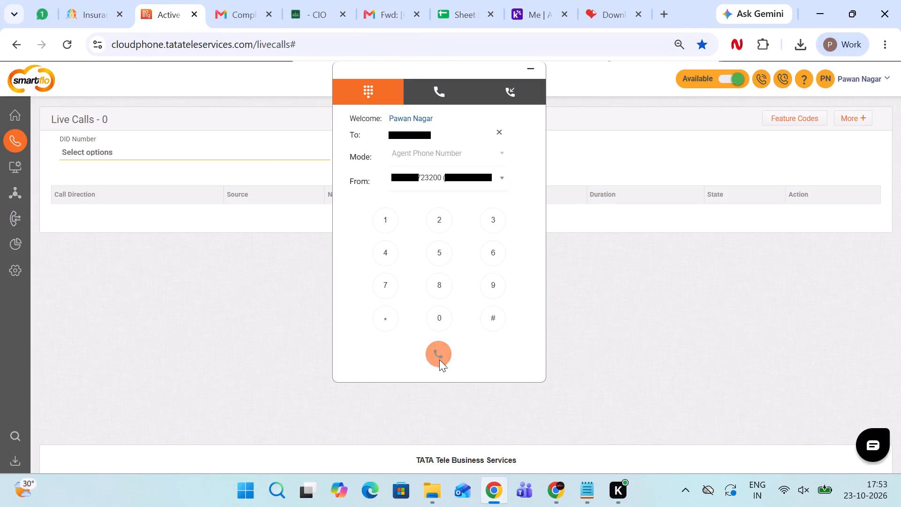
{"action": "left_click", "coordinate": [72, 0]}
{"action": "left_click", "coordinate": [180, 0]}
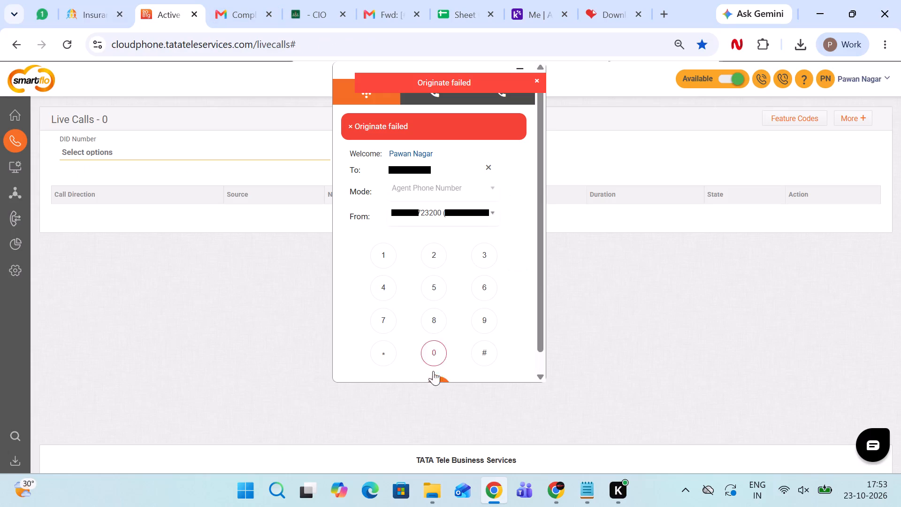
{"action": "left_click", "coordinate": [437, 375]}
{"action": "left_click", "coordinate": [441, 376]}
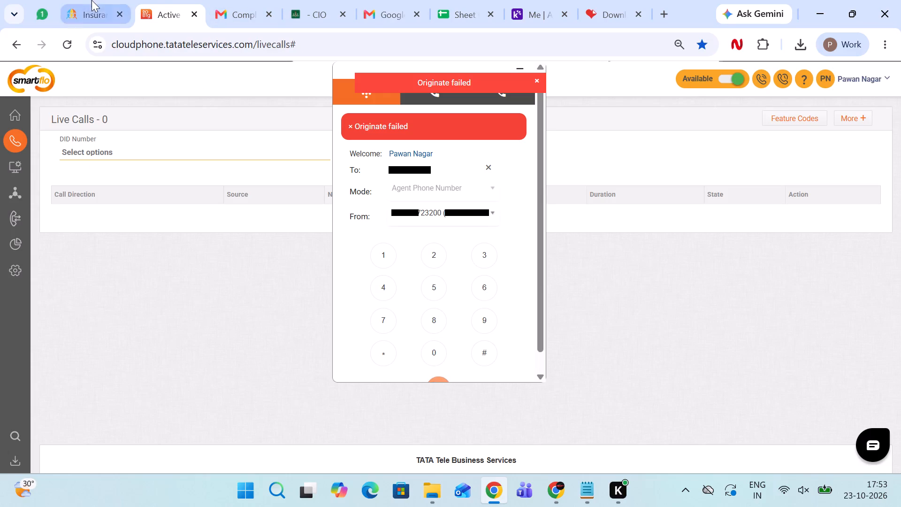
{"action": "left_click", "coordinate": [91, 0]}
{"action": "left_click", "coordinate": [220, 269]}
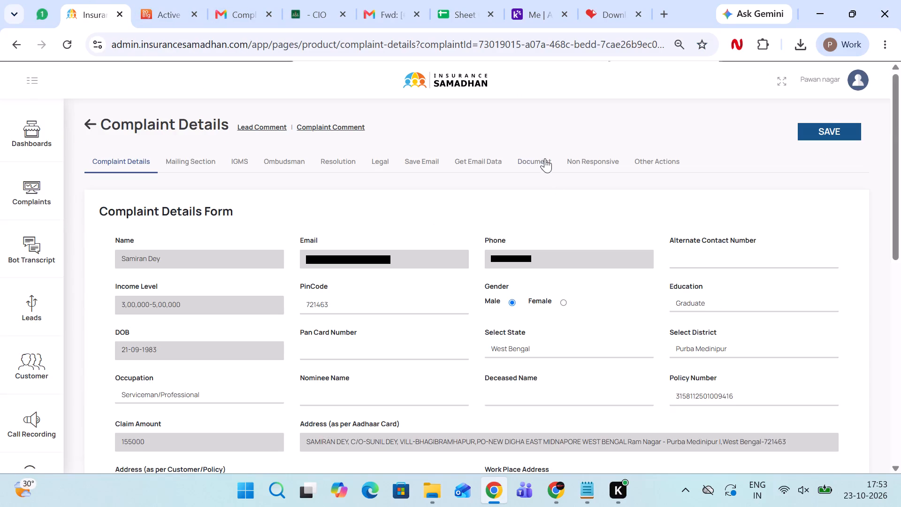
{"action": "left_click", "coordinate": [546, 154]}
{"action": "scroll", "coordinate": [428, 241], "scroll_direction": "down", "scroll_amount": 4}
{"action": "scroll", "coordinate": [191, 225], "scroll_direction": "up", "scroll_amount": 2}
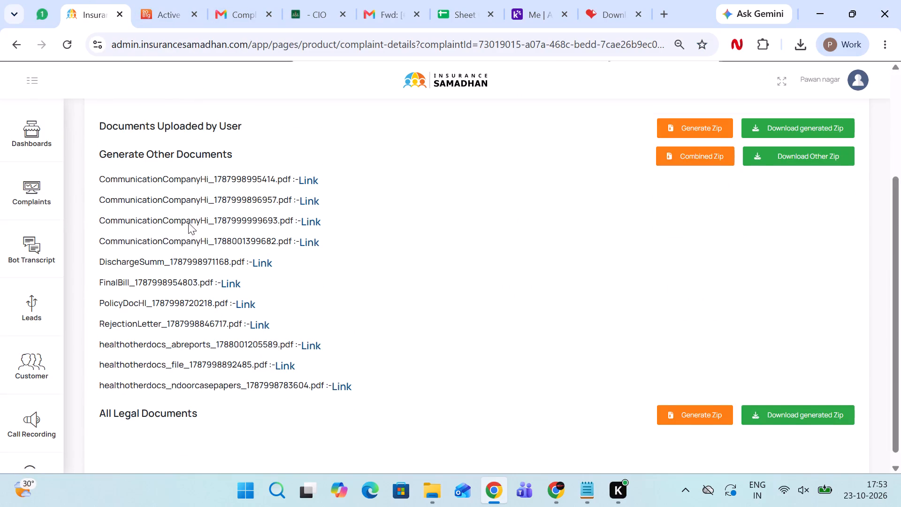
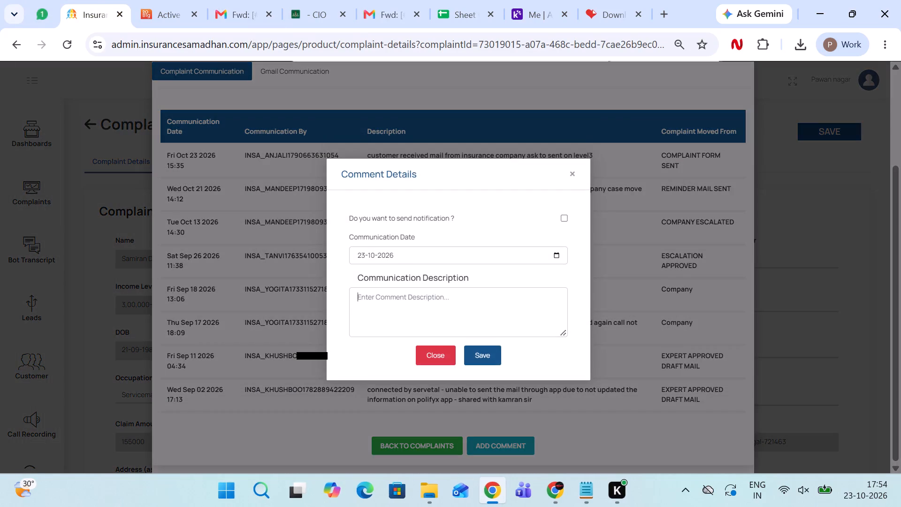
Save the new comment on the customer's complaint with "nr" as its communication description.
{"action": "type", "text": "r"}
{"action": "left_click", "coordinate": [481, 352]}
Reply "nr" to the forwarded Star Health grievance mail in Gmail.
{"action": "left_click", "coordinate": [373, 0]}
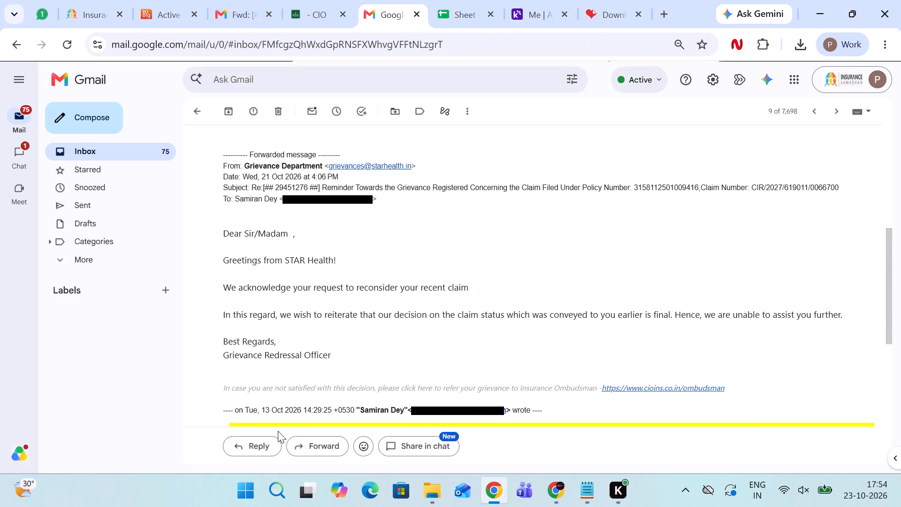
{"action": "scroll", "coordinate": [266, 429], "scroll_direction": "down", "scroll_amount": 2}
{"action": "left_click", "coordinate": [252, 432]}
{"action": "left_click", "coordinate": [251, 446]}
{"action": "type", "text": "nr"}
{"action": "left_click", "coordinate": [248, 434]}
Back in the customer's complaint details, close the communication log and send the Non-Responsive Reminder mail.
{"action": "left_click", "coordinate": [98, 0]}
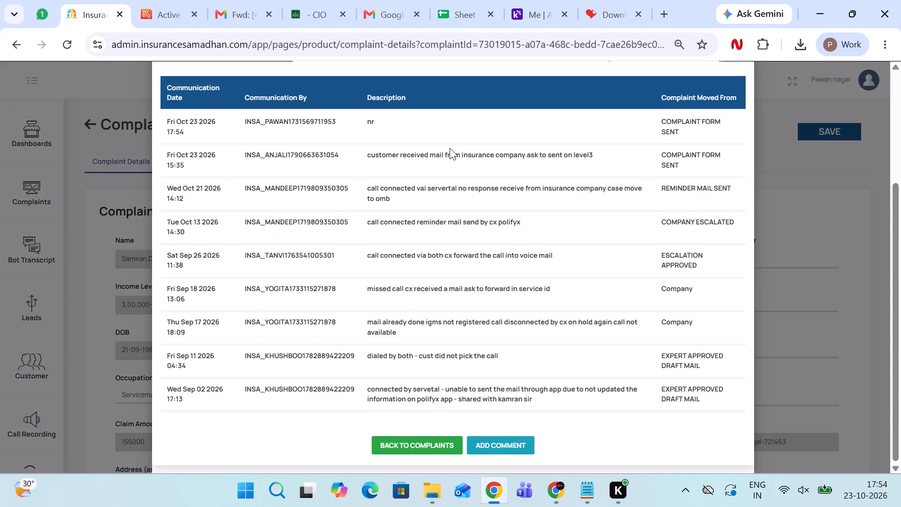
{"action": "left_click", "coordinate": [791, 182]}
{"action": "left_click", "coordinate": [665, 159]}
{"action": "scroll", "coordinate": [471, 229], "scroll_direction": "down", "scroll_amount": 7}
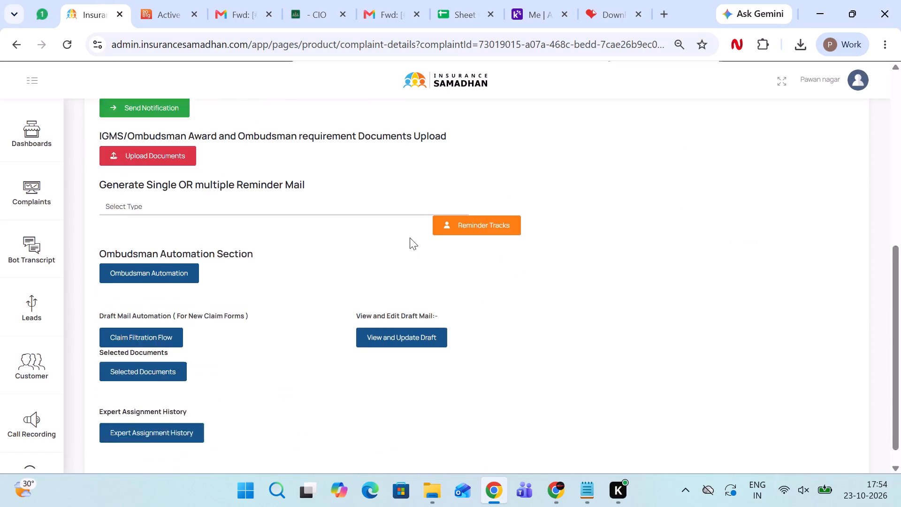
{"action": "scroll", "coordinate": [410, 238], "scroll_direction": "down", "scroll_amount": 1}
{"action": "left_click", "coordinate": [264, 178]}
{"action": "left_click", "coordinate": [222, 221]}
{"action": "scroll", "coordinate": [226, 218], "scroll_direction": "down", "scroll_amount": 3}
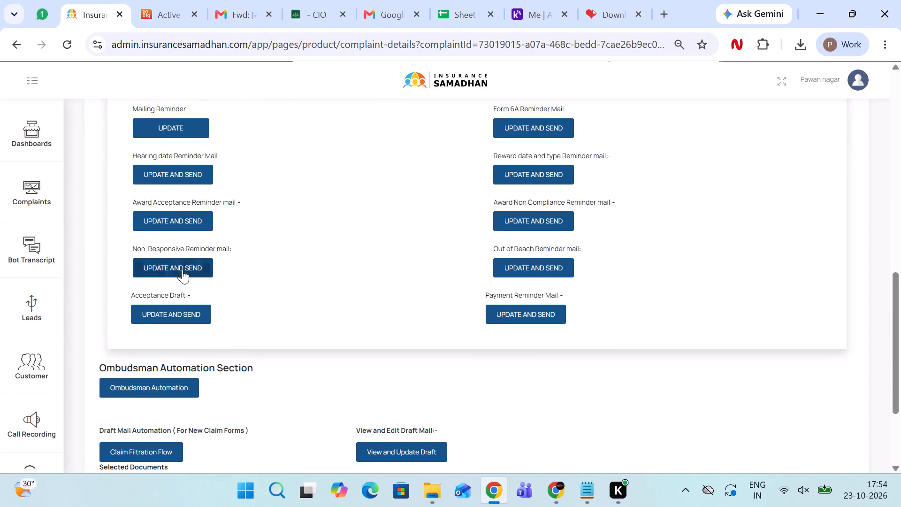
{"action": "left_click", "coordinate": [182, 266]}
{"action": "scroll", "coordinate": [377, 262], "scroll_direction": "down", "scroll_amount": 4}
{"action": "left_click", "coordinate": [481, 448]}
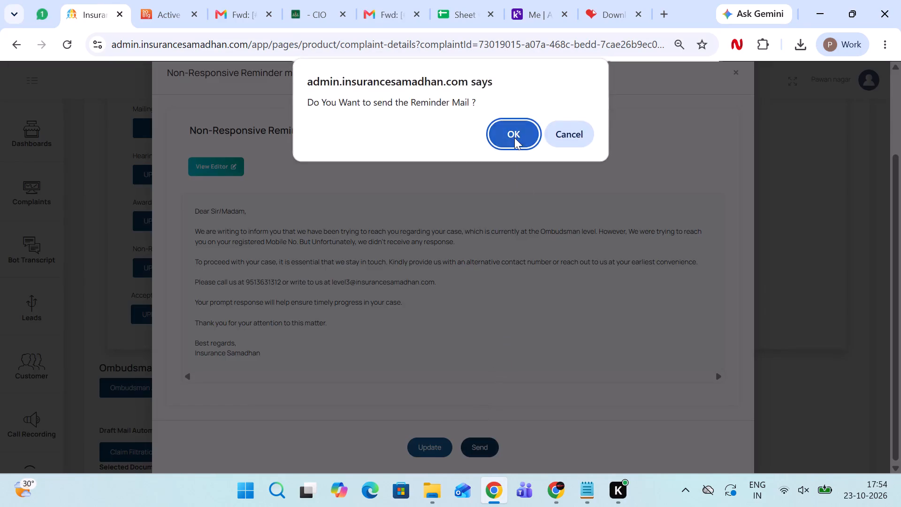
{"action": "left_click", "coordinate": [514, 138]}
Start a new complaint registration on the CIO grievance portal, answering Yes to having made a representation to the insurance company.
{"action": "left_click", "coordinate": [335, 0]}
{"action": "left_click", "coordinate": [397, 0]}
{"action": "left_click", "coordinate": [350, 0]}
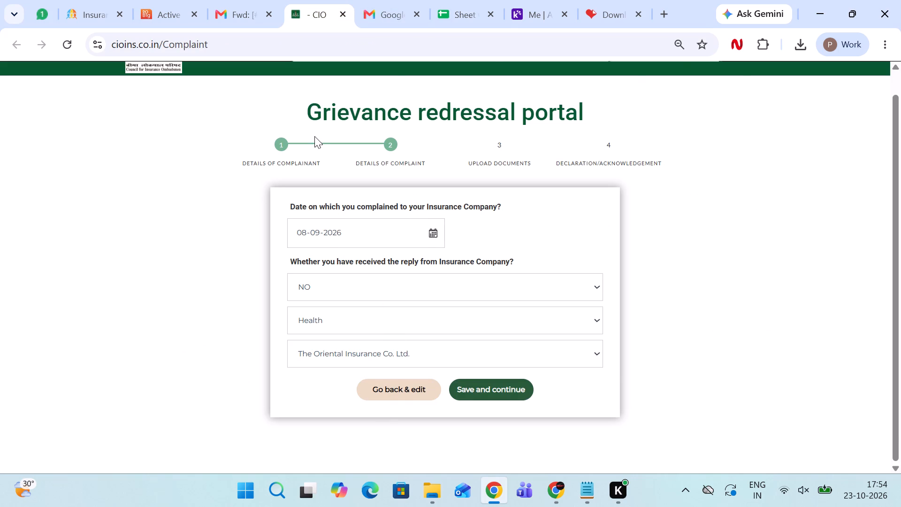
{"action": "scroll", "coordinate": [314, 136], "scroll_direction": "up", "scroll_amount": 5}
{"action": "left_click", "coordinate": [414, 89]}
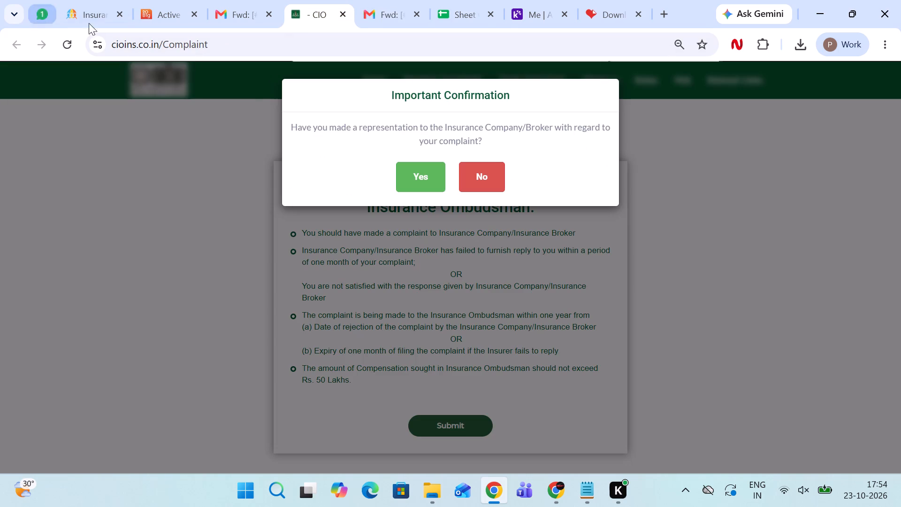
{"action": "left_click", "coordinate": [416, 171]}
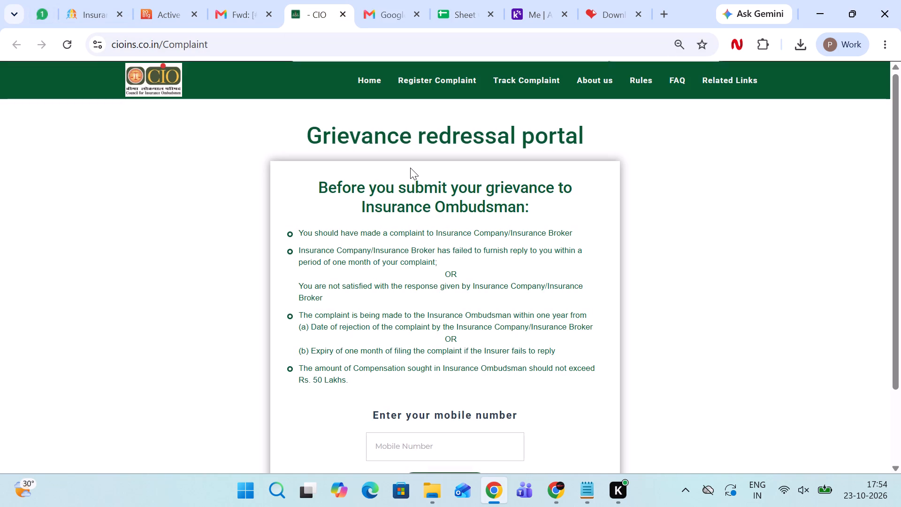
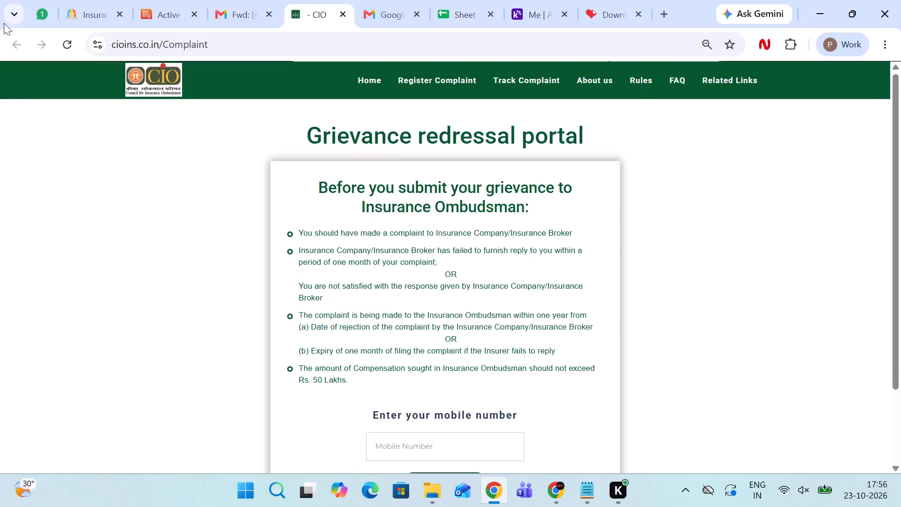
Switch to the Insurance Samadhan admin, check the open complaint's communication log, and return to the All Complaints list.
{"action": "left_click", "coordinate": [74, 0]}
{"action": "scroll", "coordinate": [319, 221], "scroll_direction": "up", "scroll_amount": 5}
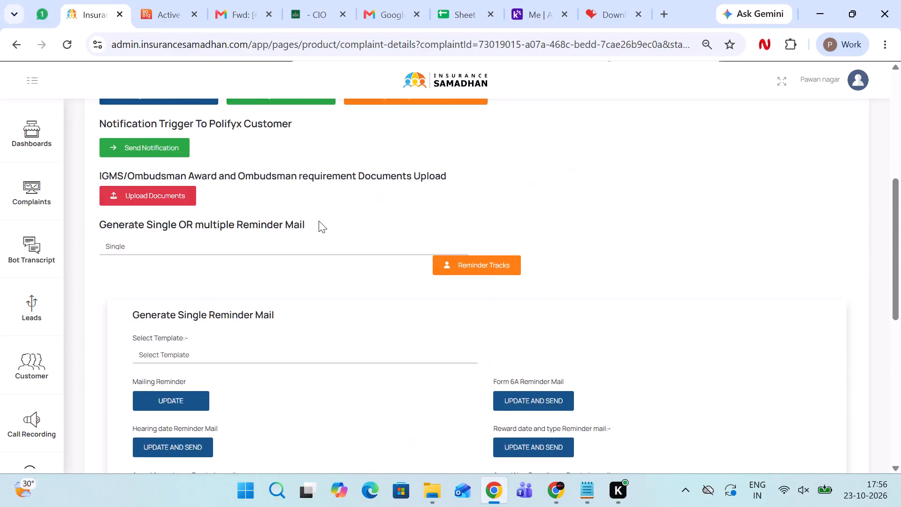
{"action": "scroll", "coordinate": [319, 221], "scroll_direction": "up", "scroll_amount": 3}
{"action": "left_click", "coordinate": [122, 144]}
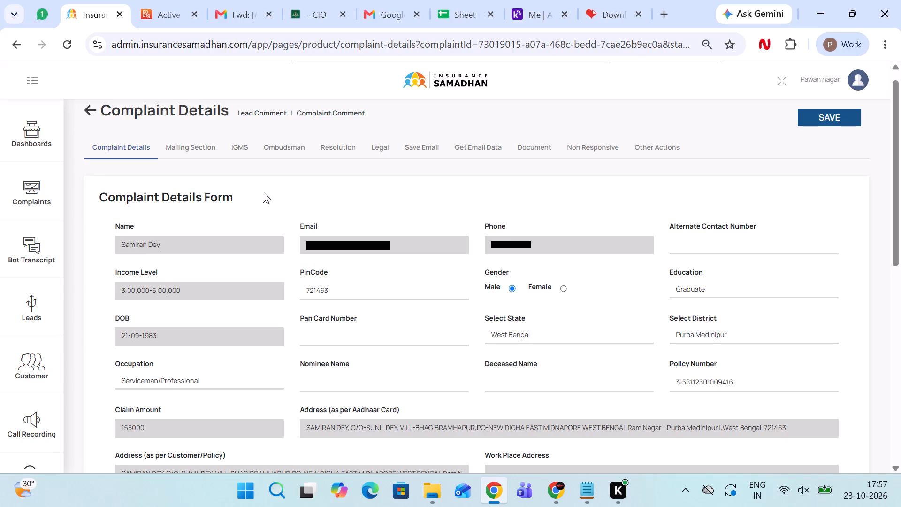
{"action": "left_click", "coordinate": [335, 109]}
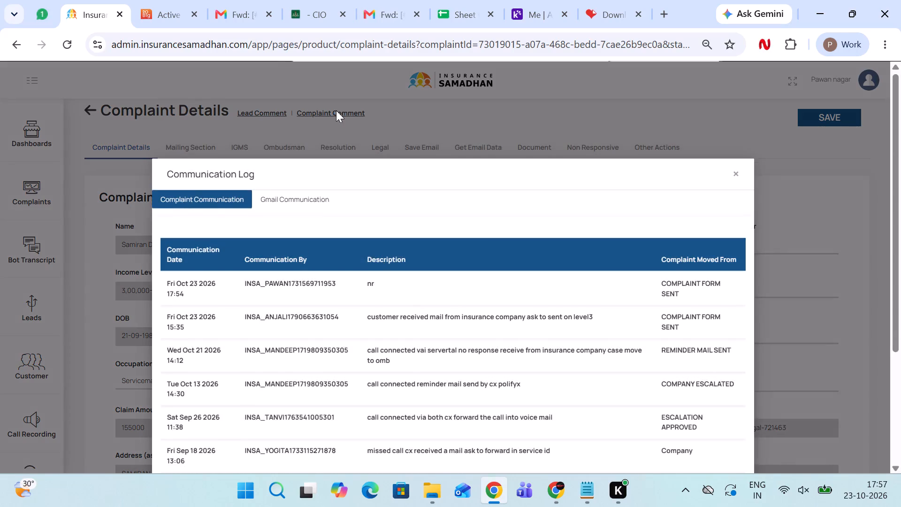
{"action": "left_click", "coordinate": [337, 110]}
{"action": "left_click", "coordinate": [88, 111]}
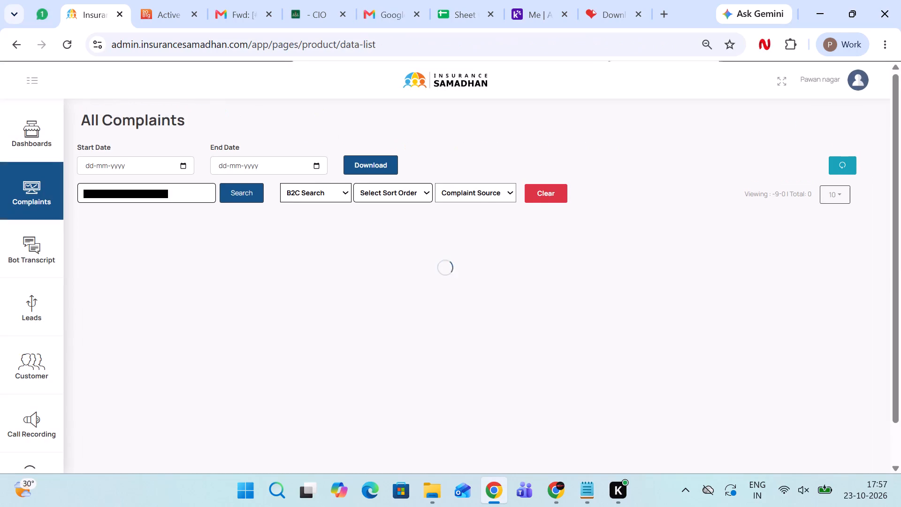
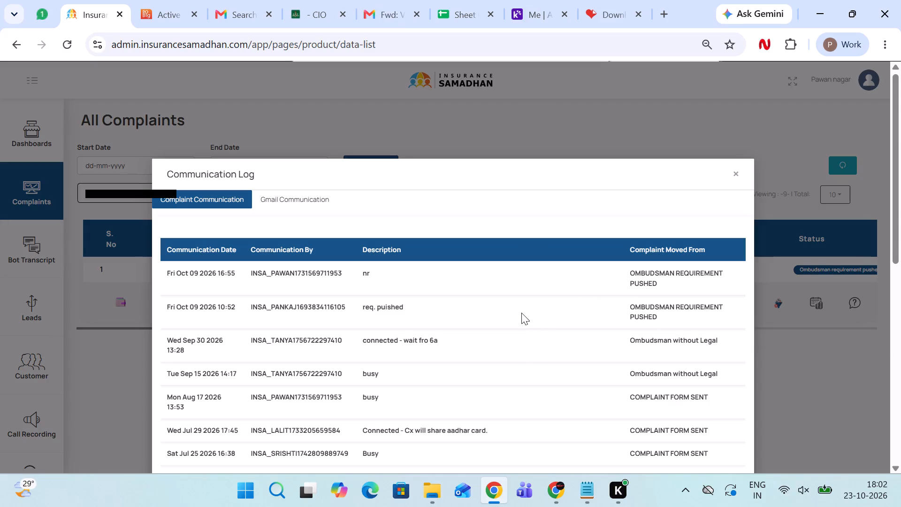
{"action": "scroll", "coordinate": [514, 302], "scroll_direction": "down", "scroll_amount": 2}
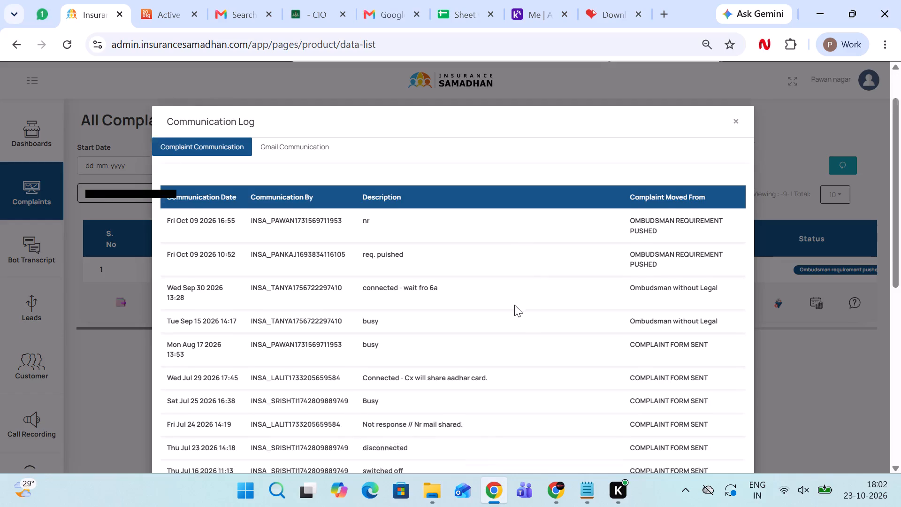
{"action": "scroll", "coordinate": [514, 305], "scroll_direction": "down", "scroll_amount": 8}
{"action": "left_click", "coordinate": [497, 446]}
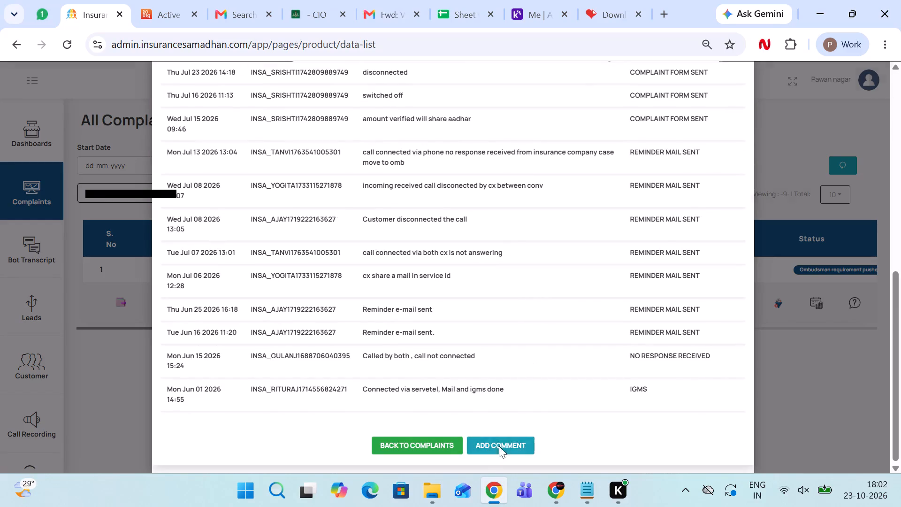
{"action": "left_click", "coordinate": [464, 289]}
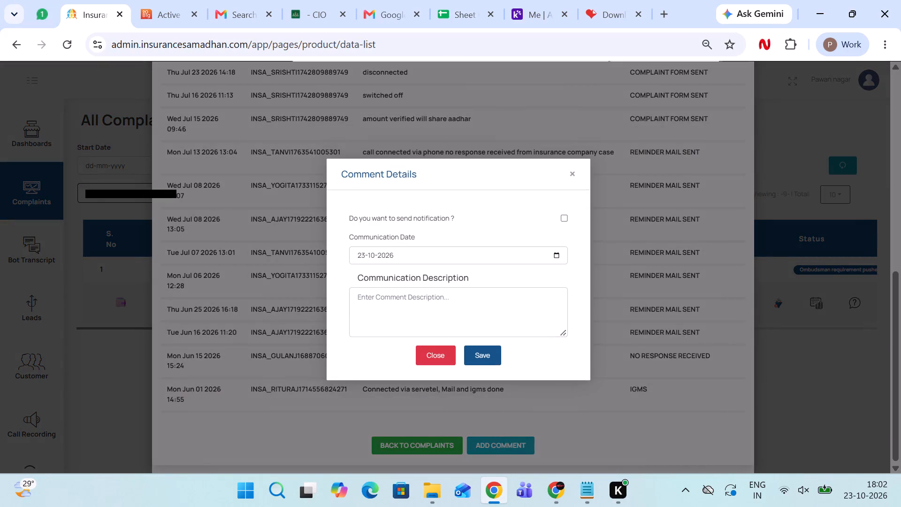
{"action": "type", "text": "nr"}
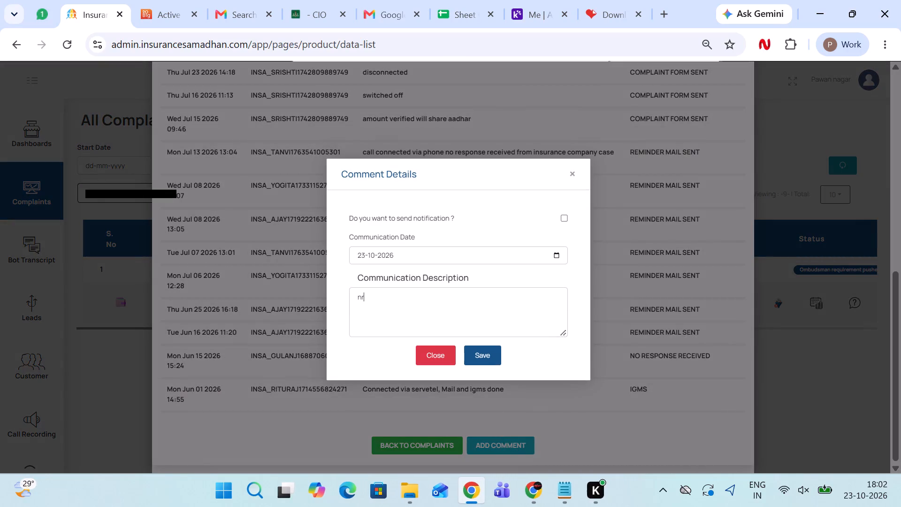
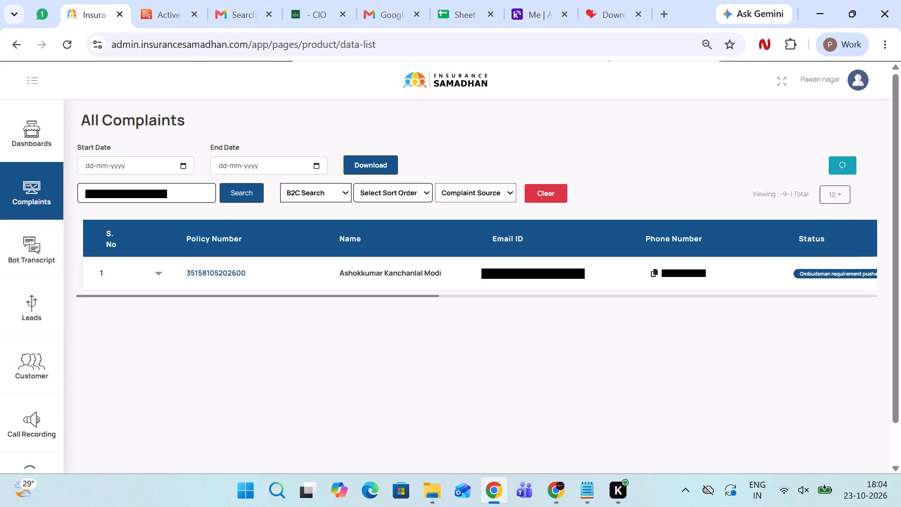
Rerun the search in the complaints list and open the communication log of the listed customer's complaint.
{"action": "triple_click", "coordinate": [242, 200]}
{"action": "left_click", "coordinate": [244, 198]}
{"action": "double_click", "coordinate": [248, 184]}
{"action": "left_click", "coordinate": [637, 270]}
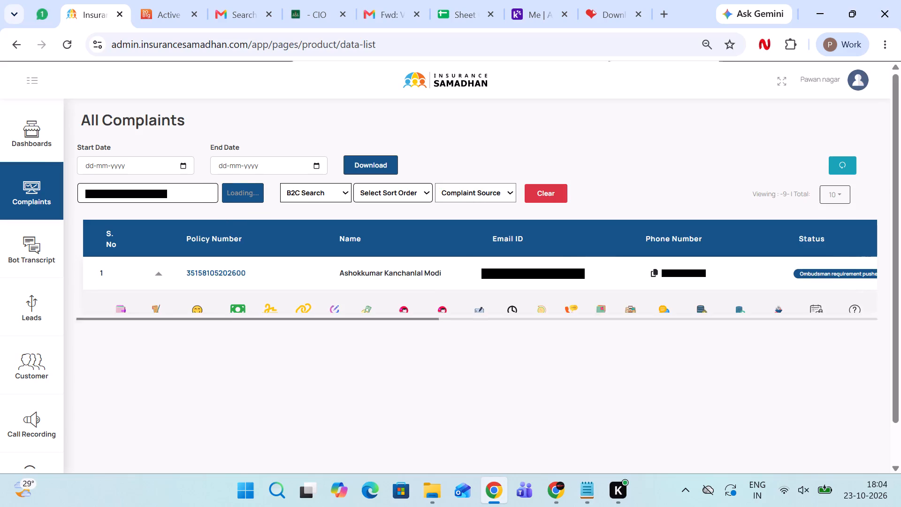
{"action": "left_click", "coordinate": [661, 322]}
{"action": "left_click", "coordinate": [660, 315]}
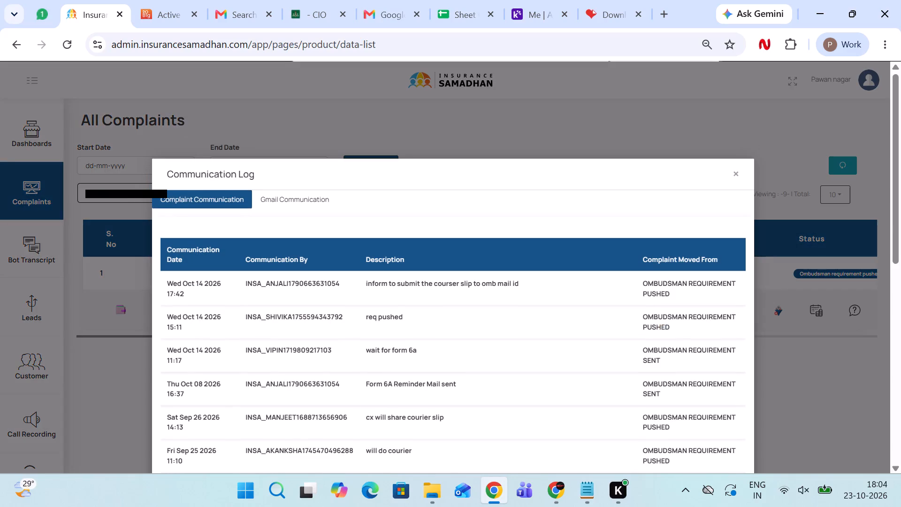
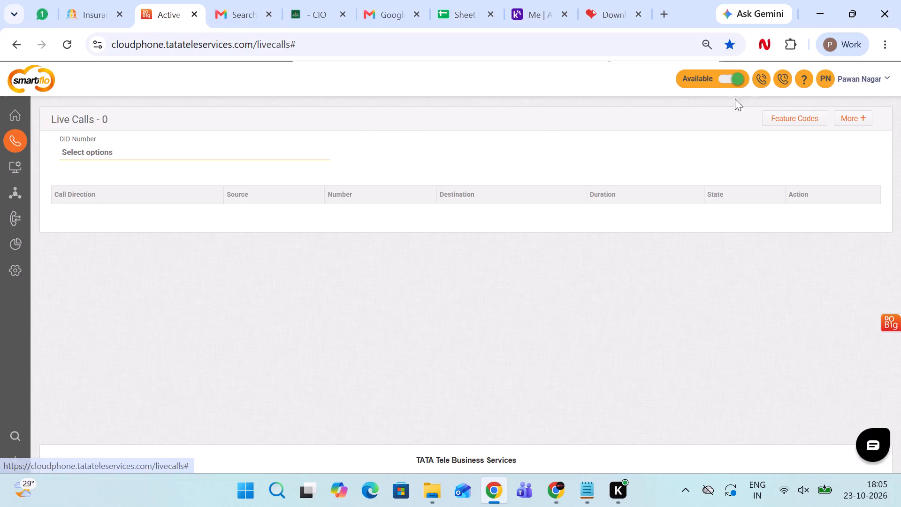
Call the customer through the Smartflo dialer, using the phone number copied from the complaint.
{"action": "right_click", "coordinate": [465, 136]}
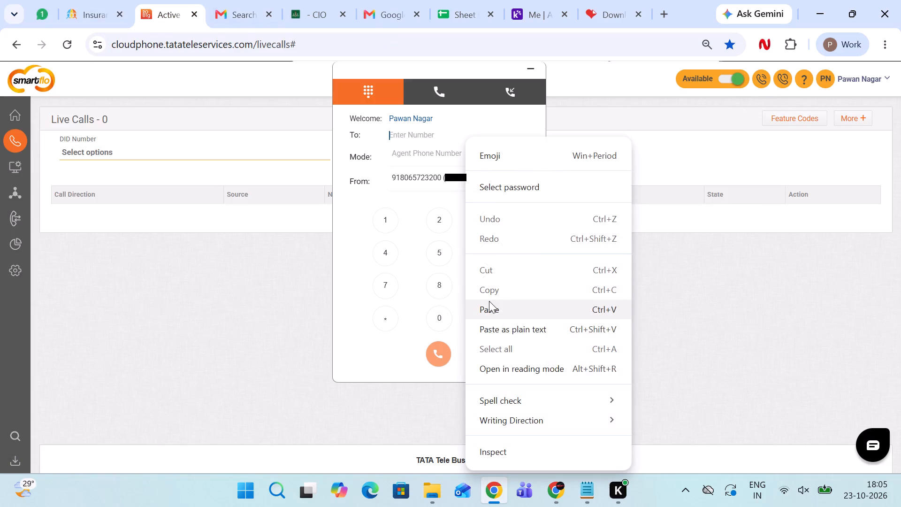
{"action": "left_click", "coordinate": [489, 301]}
{"action": "double_click", "coordinate": [442, 136]}
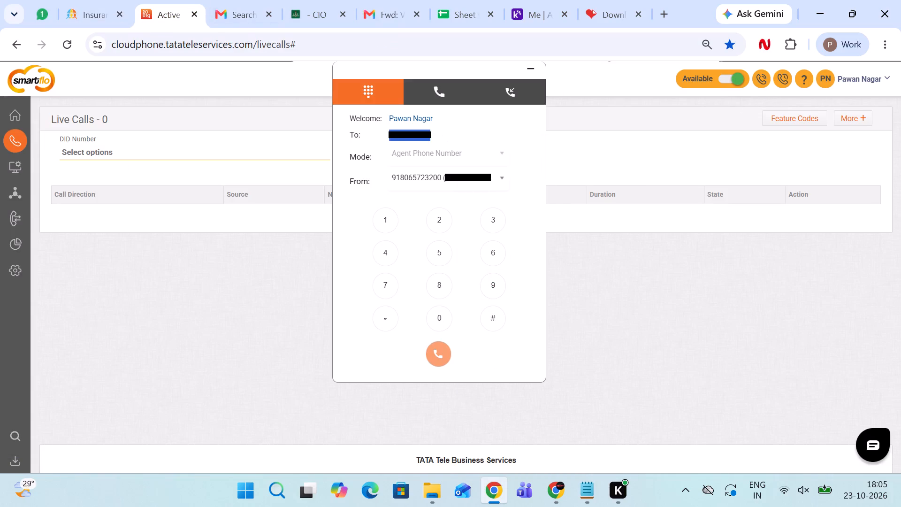
{"action": "key", "text": "ctrl+x"}
{"action": "key", "text": "ctrl+v"}
{"action": "left_click", "coordinate": [449, 356]}
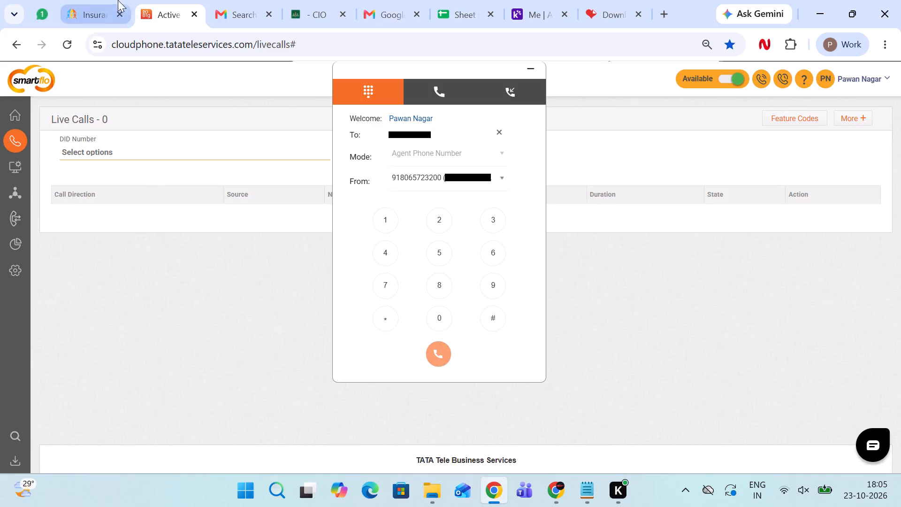
Switch to the Insurance Samadhan admin and save the comment "nr" in the listed complaint's communication log.
{"action": "left_click", "coordinate": [119, 0]}
{"action": "left_click", "coordinate": [579, 376]}
{"action": "left_click", "coordinate": [617, 381]}
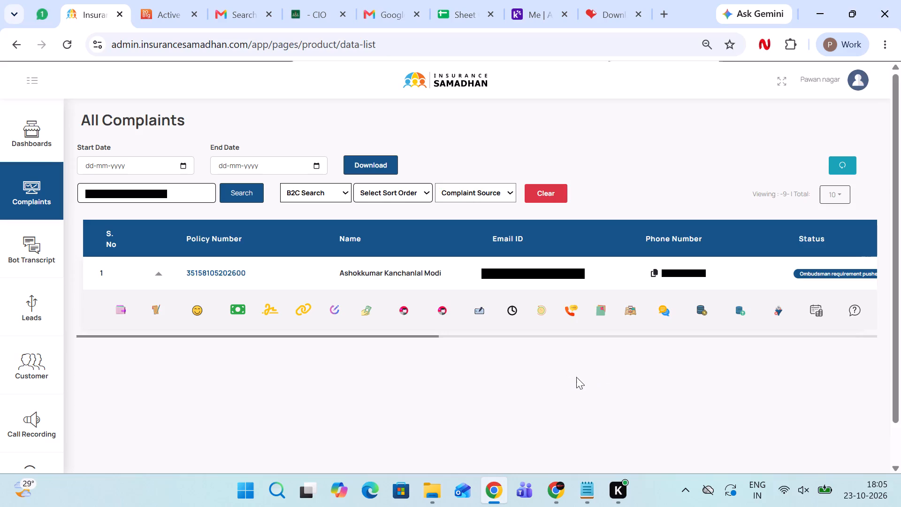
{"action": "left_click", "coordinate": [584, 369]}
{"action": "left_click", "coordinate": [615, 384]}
{"action": "left_click", "coordinate": [661, 312]}
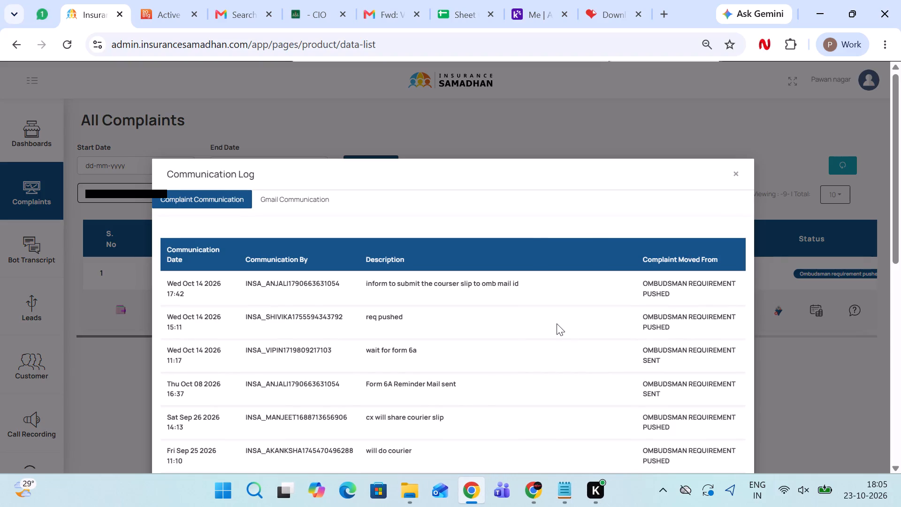
{"action": "scroll", "coordinate": [557, 347], "scroll_direction": "down", "scroll_amount": 2}
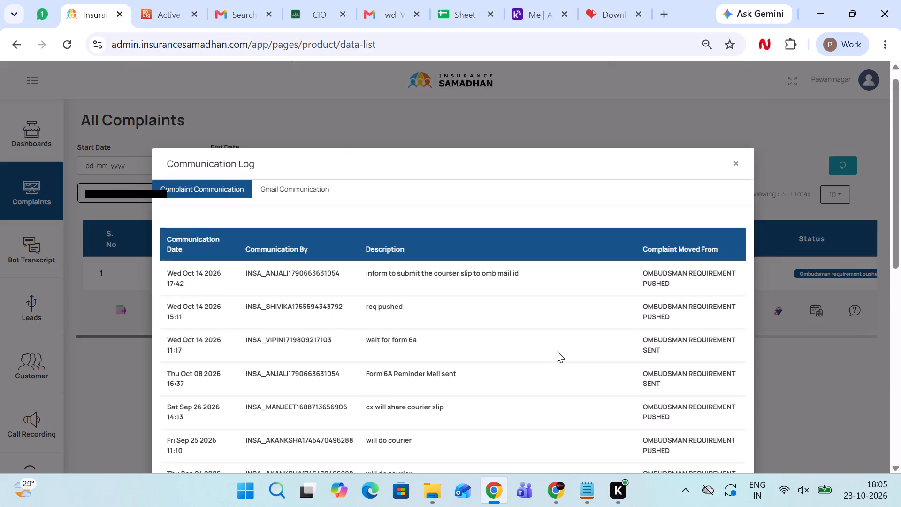
{"action": "scroll", "coordinate": [557, 351], "scroll_direction": "down", "scroll_amount": 10}
{"action": "left_click", "coordinate": [504, 432]}
{"action": "left_click", "coordinate": [504, 452]}
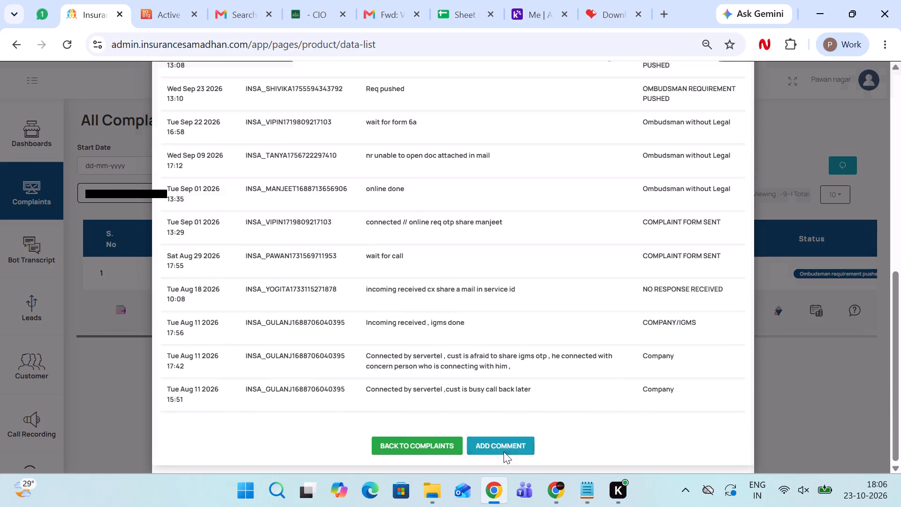
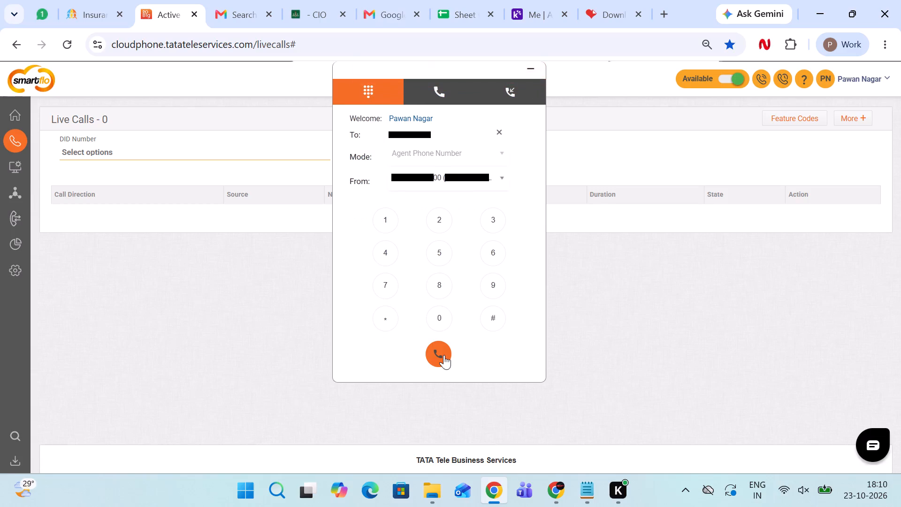
{"action": "left_click", "coordinate": [444, 355]}
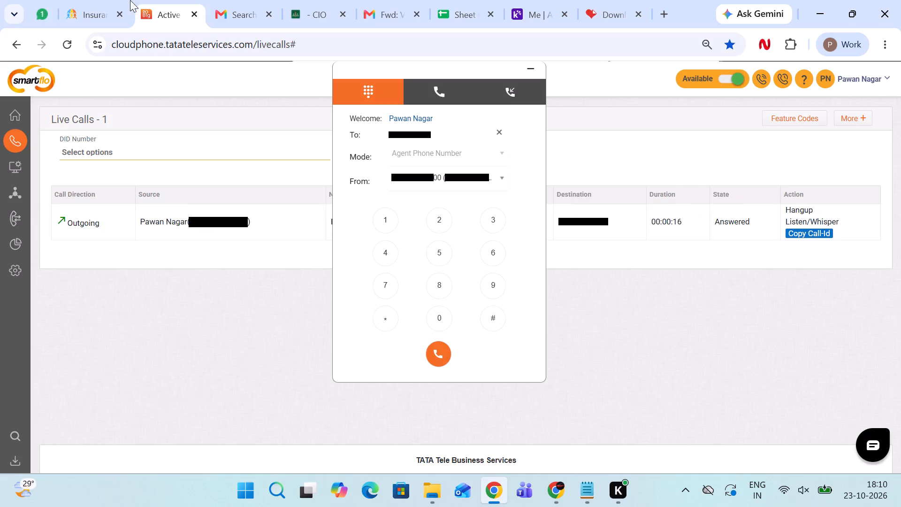
Switch to the Insurance Samadhan admin's complaints list showing the customer's complaints.
{"action": "left_click", "coordinate": [79, 0]}
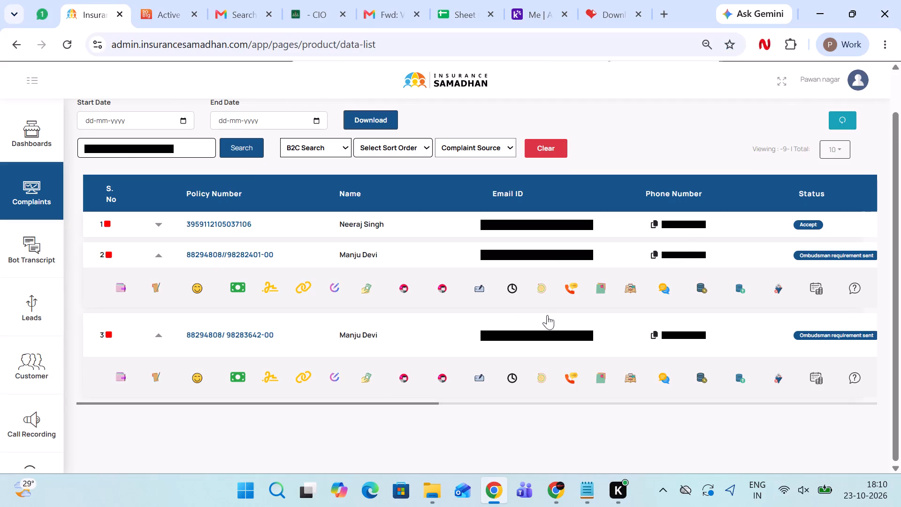
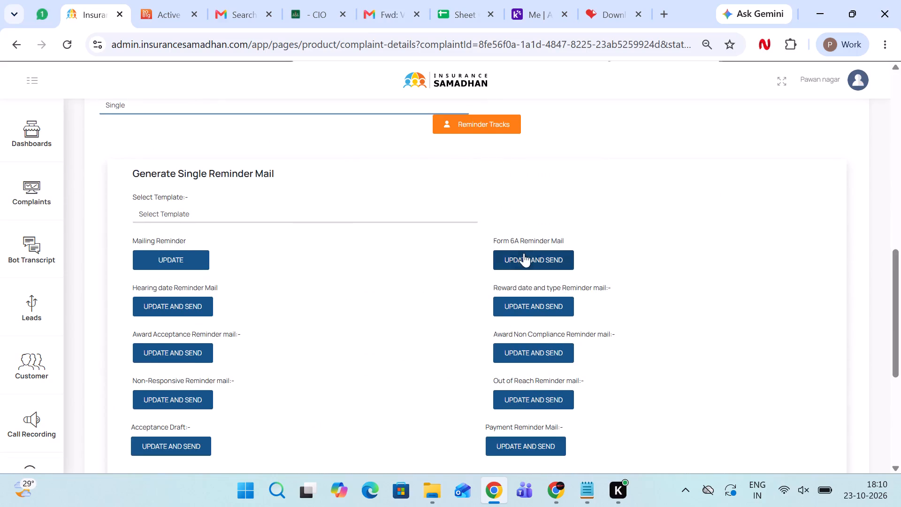
Send the Form 6A reminder mail to the Ombudsman for the open complaint and close the mail preview.
{"action": "left_click", "coordinate": [528, 252]}
{"action": "scroll", "coordinate": [393, 317], "scroll_direction": "down", "scroll_amount": 5}
{"action": "left_click", "coordinate": [475, 449]}
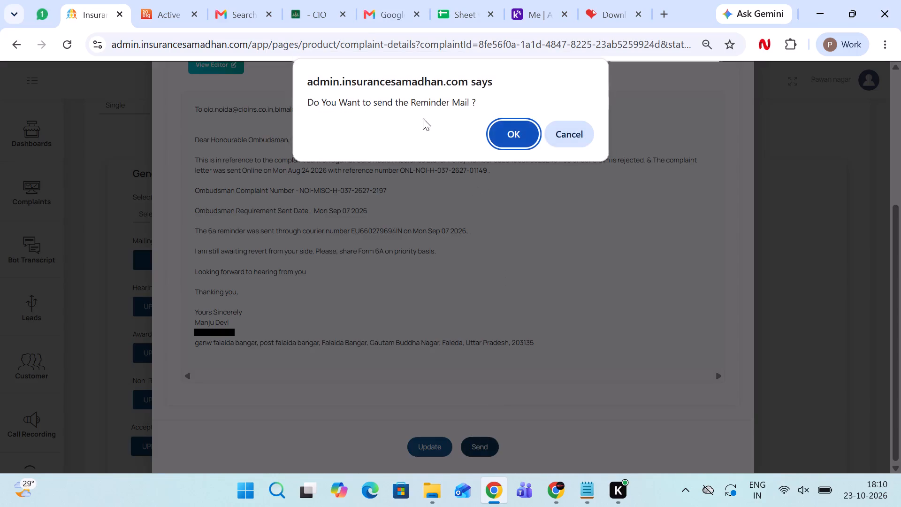
{"action": "left_click", "coordinate": [515, 130]}
{"action": "left_click", "coordinate": [20, 133]}
Review the complaint's communication log, highlight the description of its newest entry, and close the log.
{"action": "scroll", "coordinate": [376, 170], "scroll_direction": "up", "scroll_amount": 7}
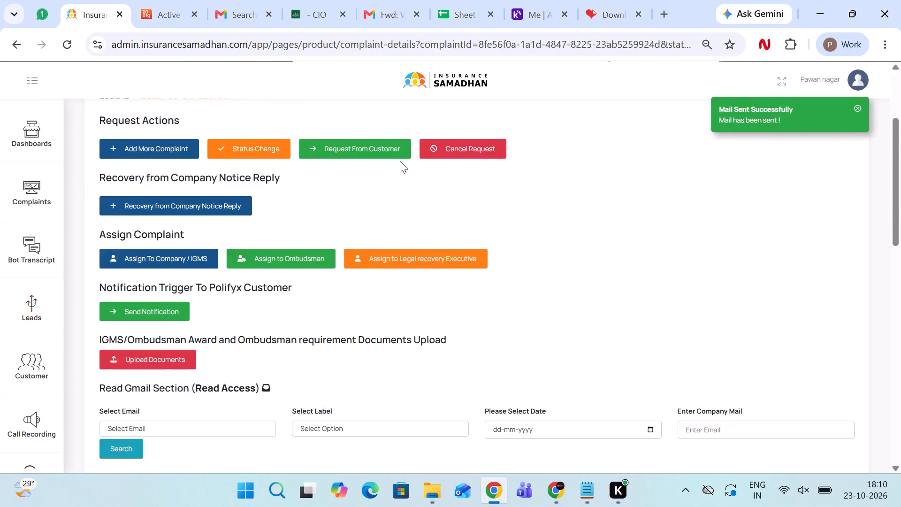
{"action": "scroll", "coordinate": [400, 161], "scroll_direction": "up", "scroll_amount": 5}
{"action": "left_click", "coordinate": [346, 127]}
{"action": "scroll", "coordinate": [490, 317], "scroll_direction": "down", "scroll_amount": 5}
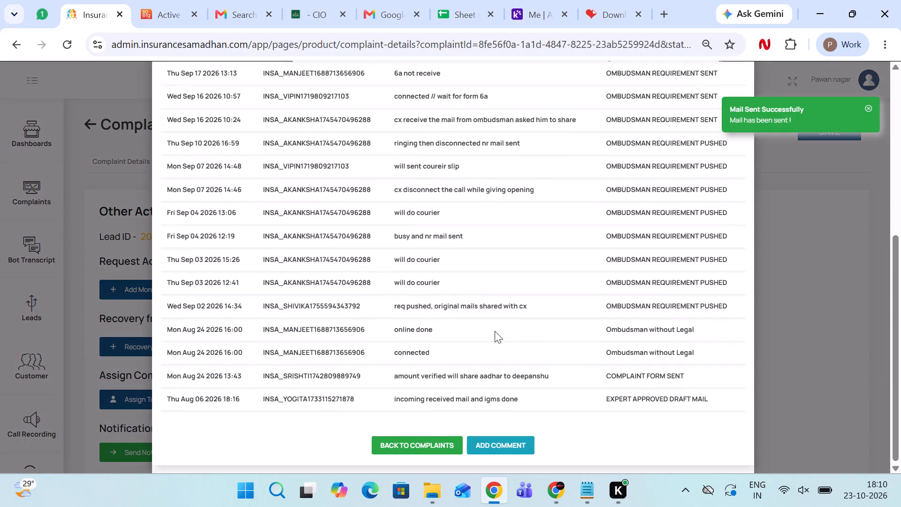
{"action": "scroll", "coordinate": [496, 332], "scroll_direction": "up", "scroll_amount": 5}
{"action": "triple_click", "coordinate": [424, 272]}
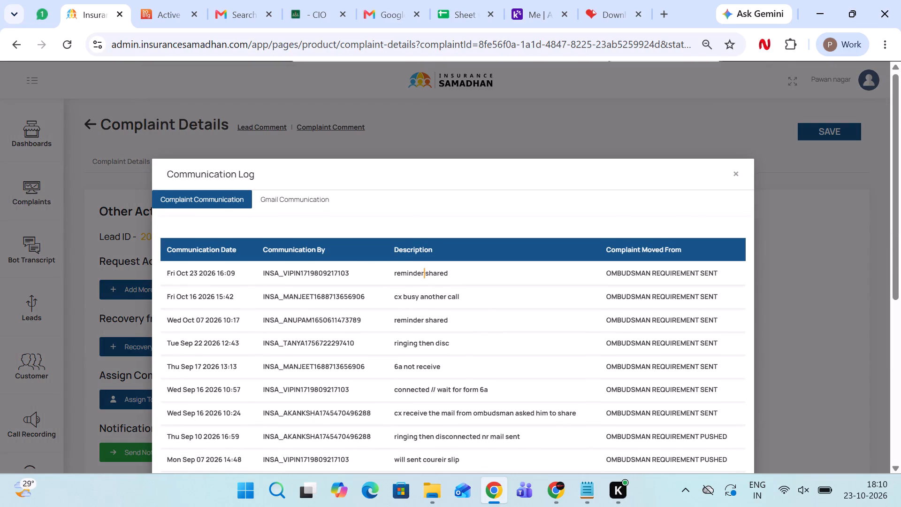
{"action": "right_click", "coordinate": [424, 272]}
{"action": "left_click", "coordinate": [460, 116]}
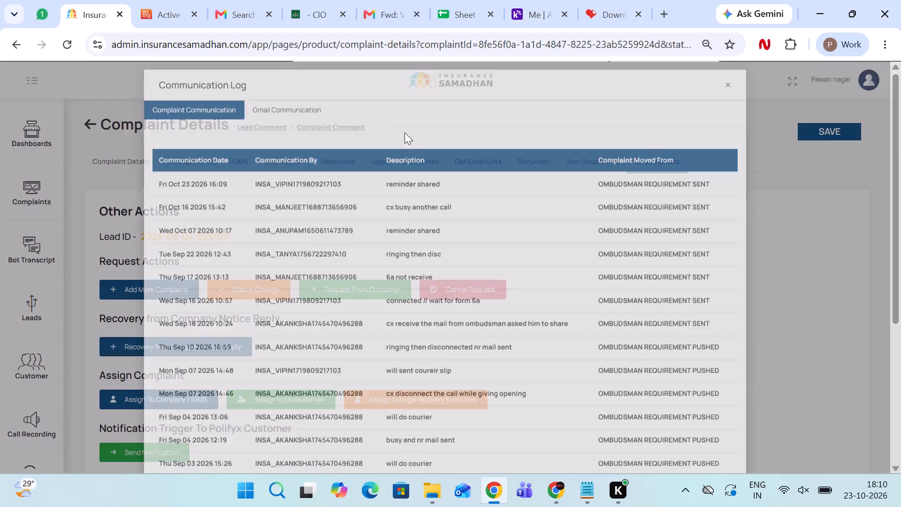
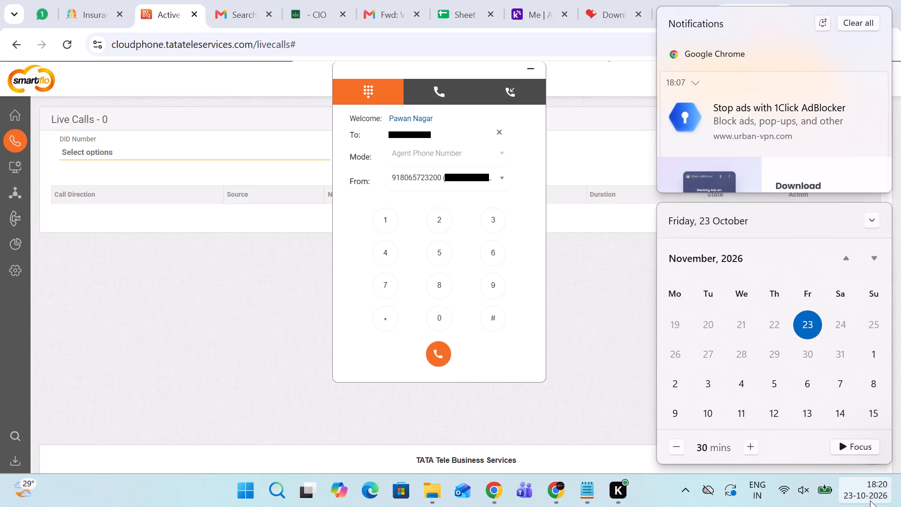
Clear all system notifications and dismiss the notification and calendar view.
{"action": "left_click", "coordinate": [863, 18]}
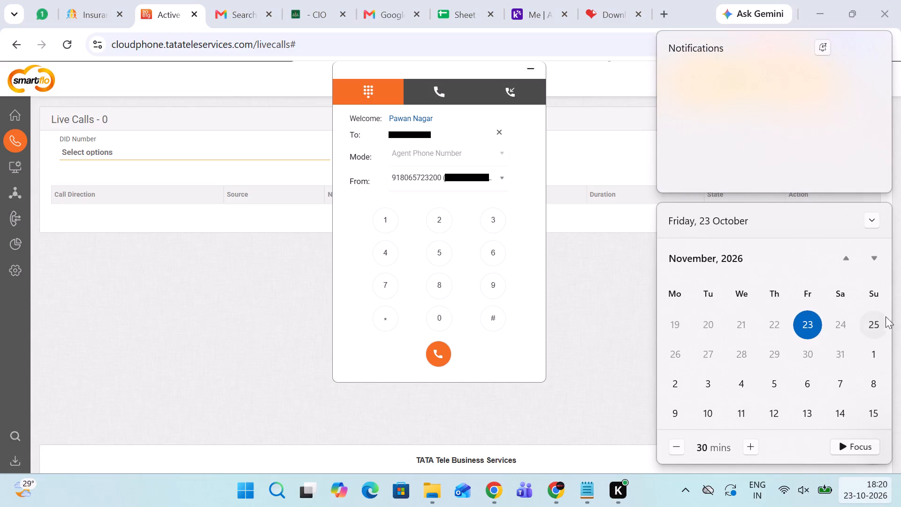
{"action": "left_click", "coordinate": [880, 493]}
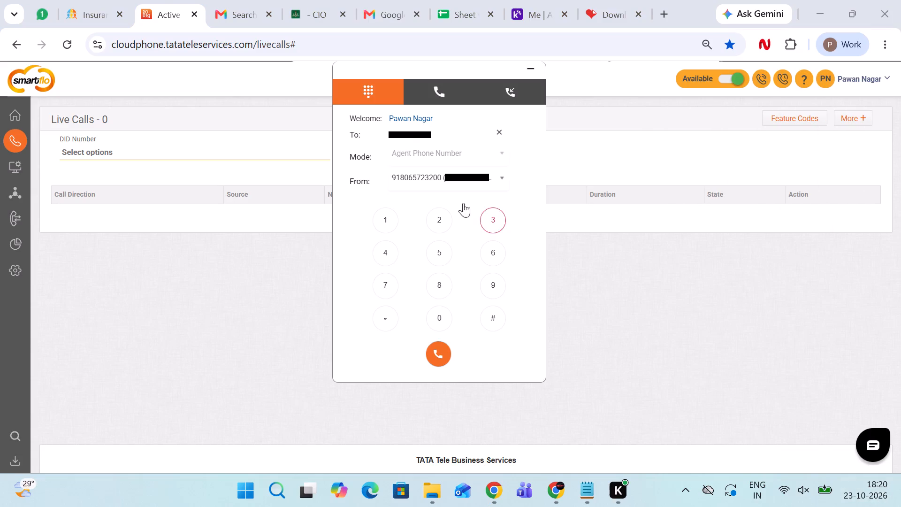
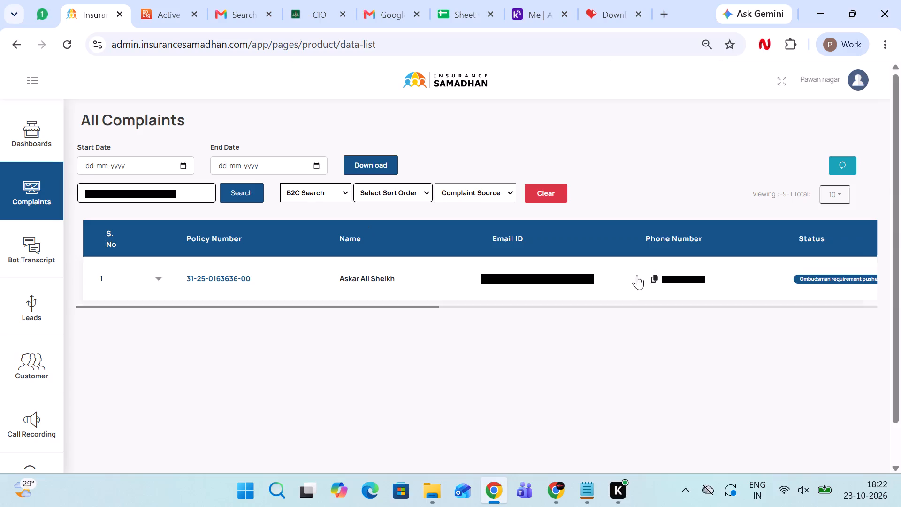
{"action": "left_click", "coordinate": [665, 325]}
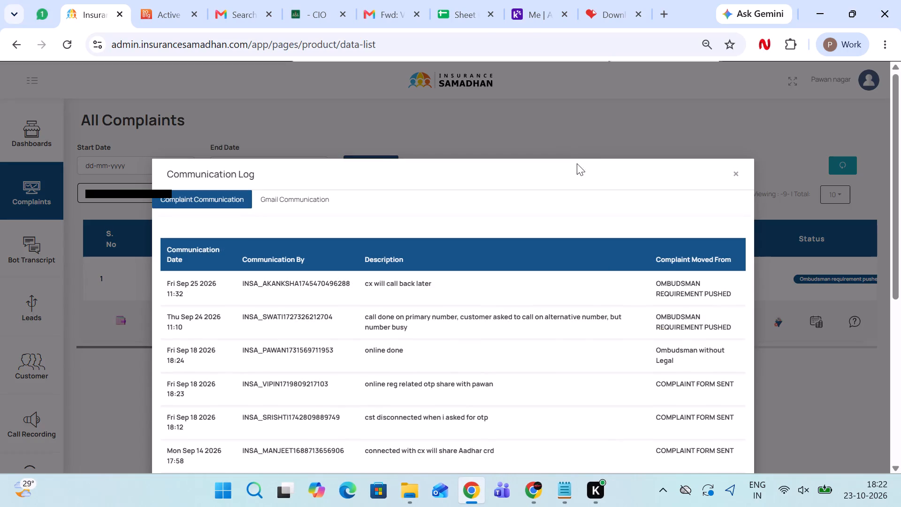
{"action": "left_click", "coordinate": [560, 100]}
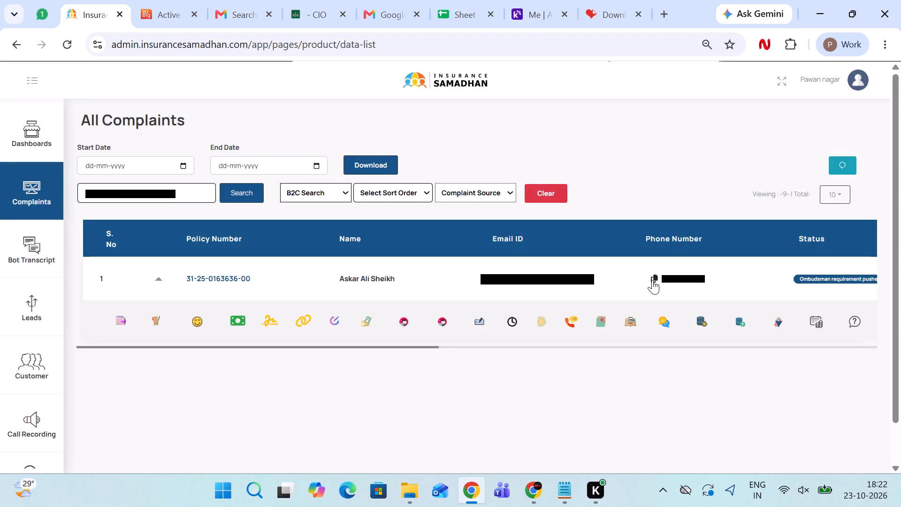
Copy the customer's phone number from the complaint and enter it as the number to call in the Smartflo dialer.
{"action": "left_click", "coordinate": [652, 280]}
{"action": "left_click", "coordinate": [188, 0]}
{"action": "double_click", "coordinate": [446, 138]}
{"action": "key", "text": "ctrl+v"}
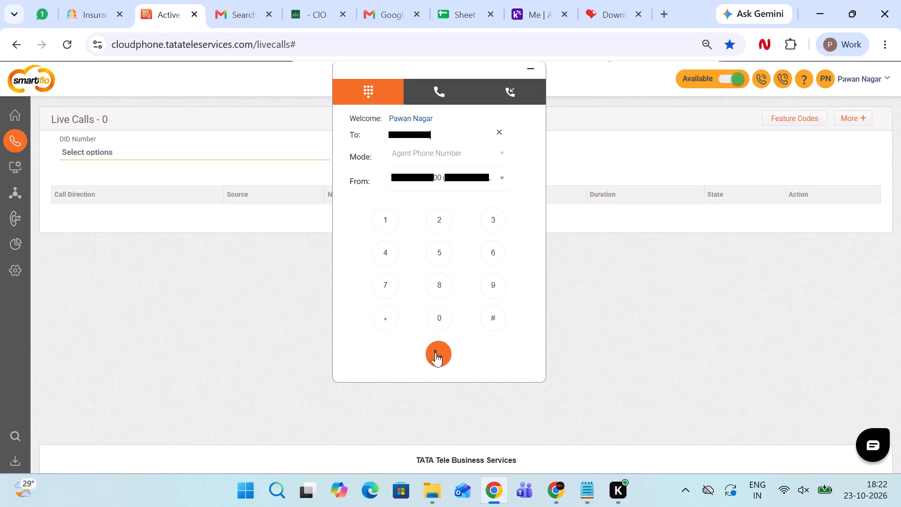
Call the customer's number already entered in the dialer, placing the call again if it does not originate.
{"action": "left_click", "coordinate": [435, 356]}
{"action": "scroll", "coordinate": [435, 356], "scroll_direction": "down", "scroll_amount": 2}
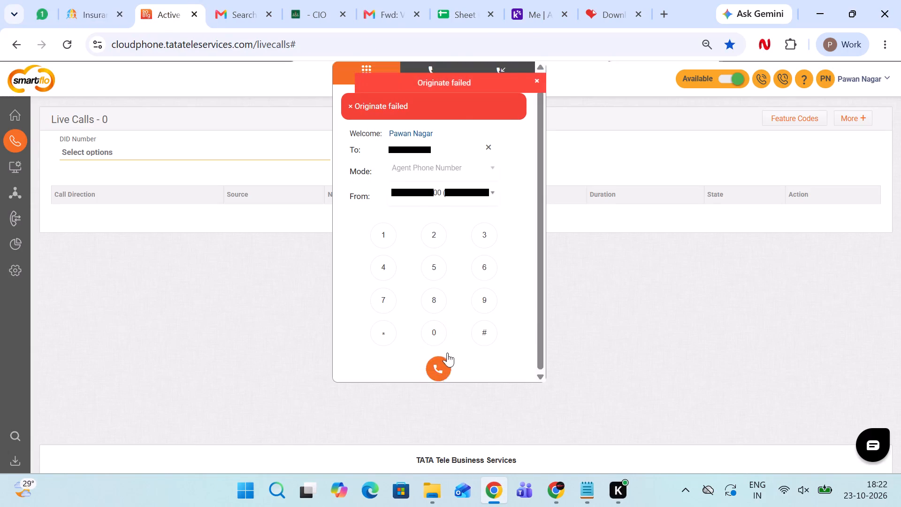
{"action": "left_click", "coordinate": [441, 369]}
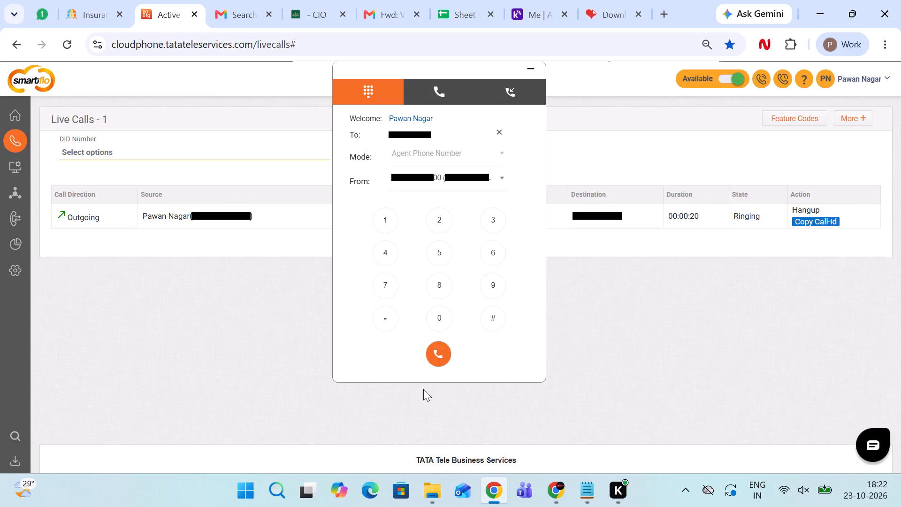
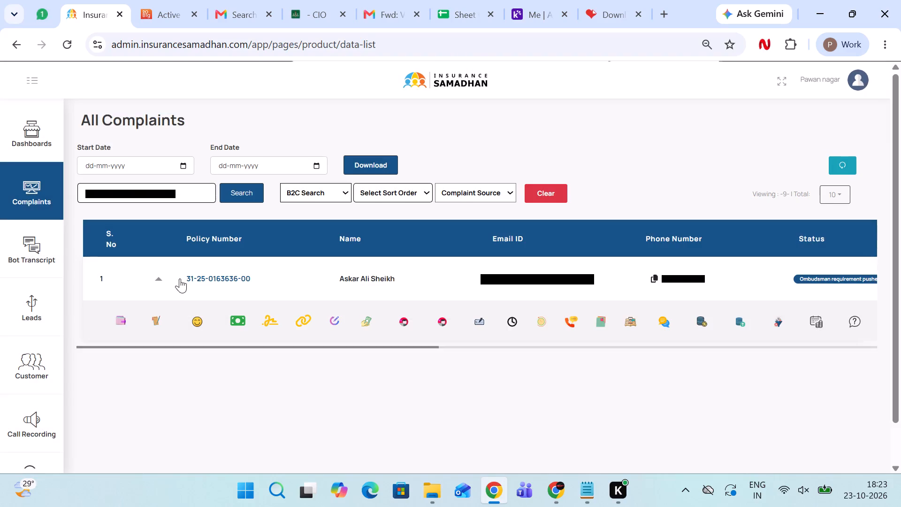
Copy the alternate contact number from the customer's complaint details into the Smartflo dialer, replacing the existing number, and call it.
{"action": "left_click", "coordinate": [215, 277]}
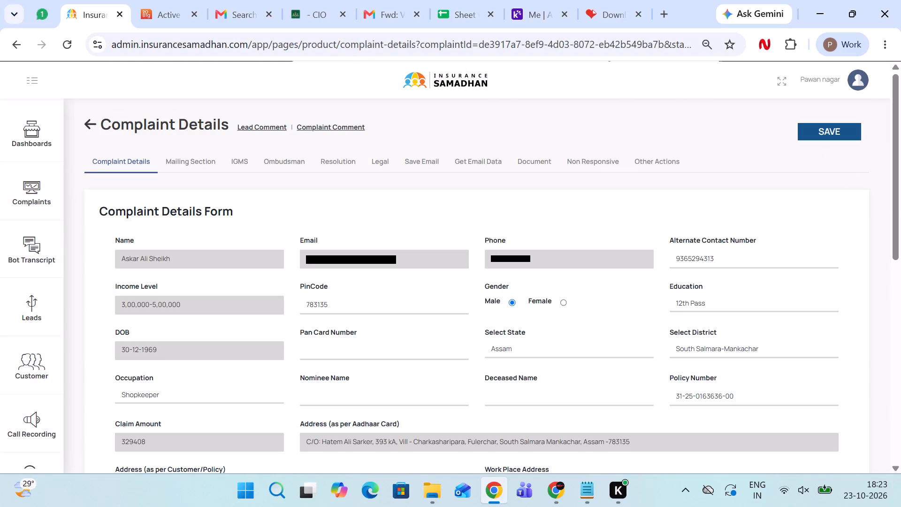
{"action": "double_click", "coordinate": [684, 260]}
{"action": "right_click", "coordinate": [684, 260]}
{"action": "left_click", "coordinate": [496, 183]}
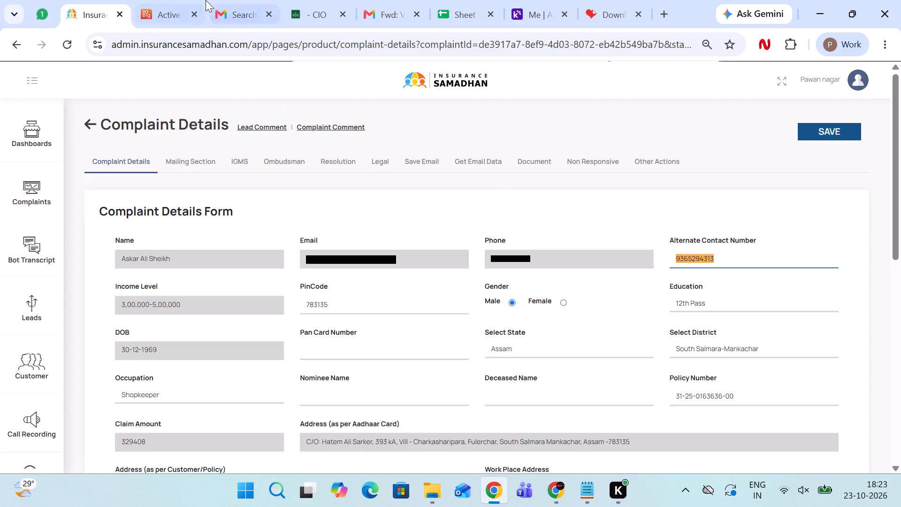
{"action": "left_click", "coordinate": [197, 0]}
{"action": "double_click", "coordinate": [438, 131]}
{"action": "right_click", "coordinate": [438, 131]}
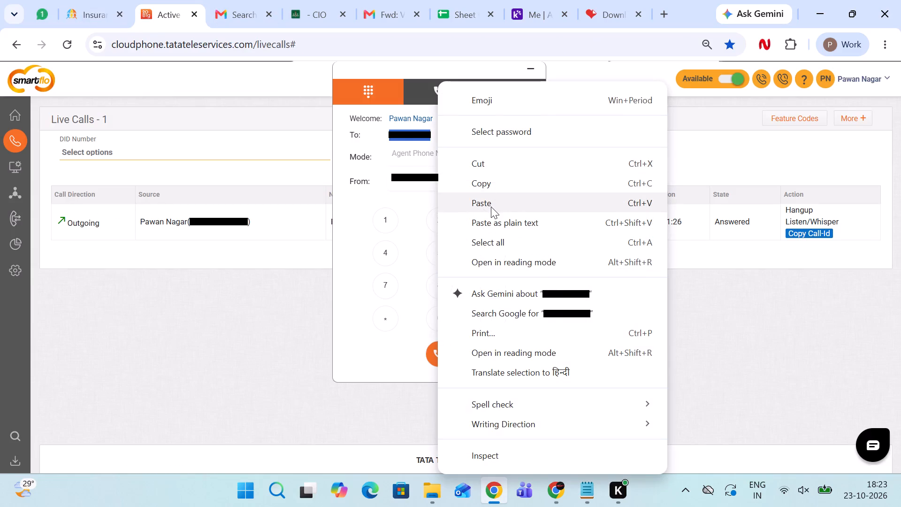
{"action": "left_click", "coordinate": [491, 207]}
{"action": "left_click", "coordinate": [435, 353]}
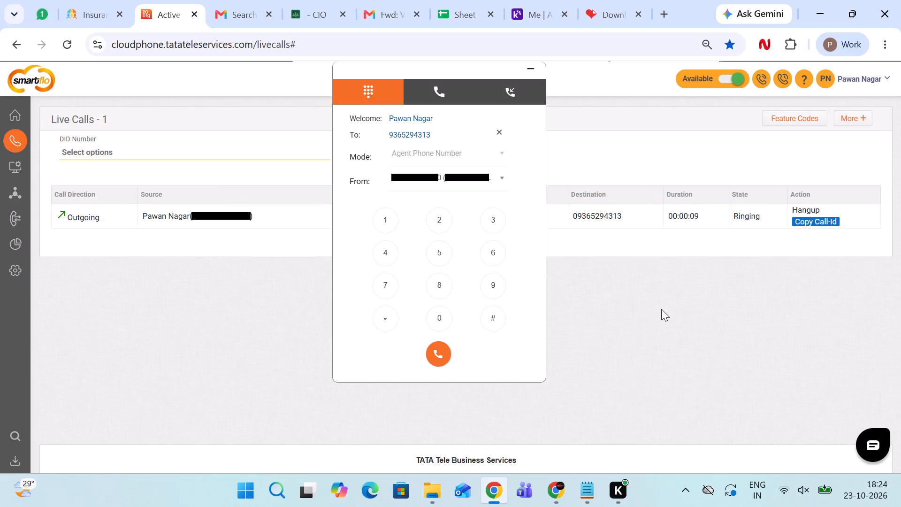
Check the live call's state in Smartflo, expanding and collapsing the additional call statistics.
{"action": "left_click", "coordinate": [95, 0]}
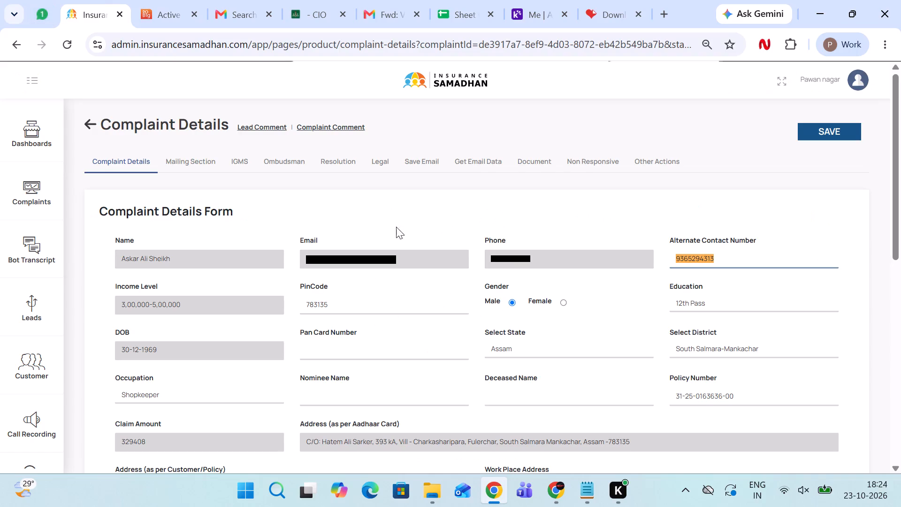
{"action": "left_click", "coordinate": [428, 207]}
{"action": "left_click", "coordinate": [449, 200]}
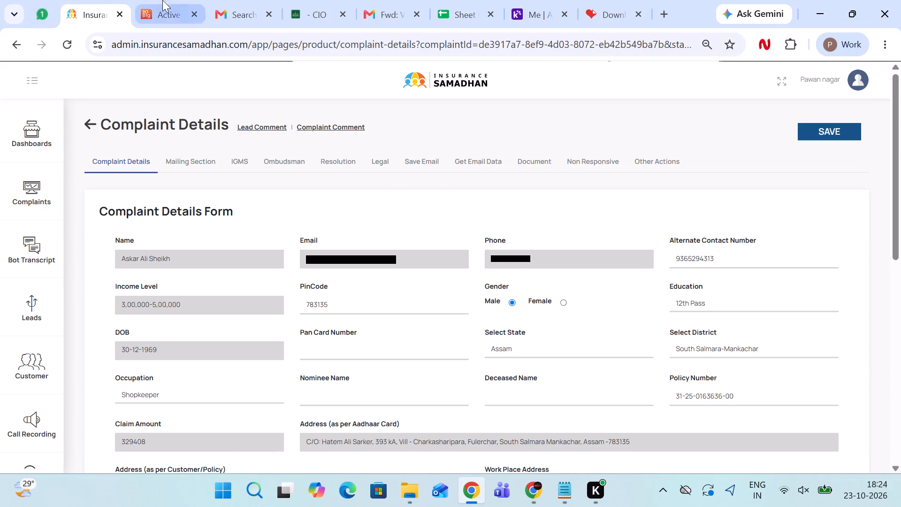
{"action": "left_click", "coordinate": [163, 0]}
{"action": "left_click", "coordinate": [846, 124]}
{"action": "left_click", "coordinate": [851, 120]}
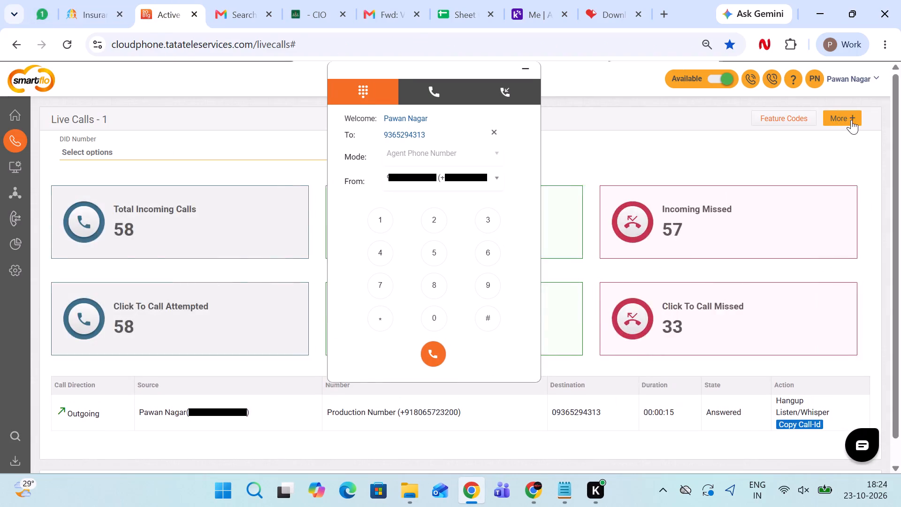
{"action": "left_click", "coordinate": [863, 117]}
{"action": "left_click", "coordinate": [863, 117]}
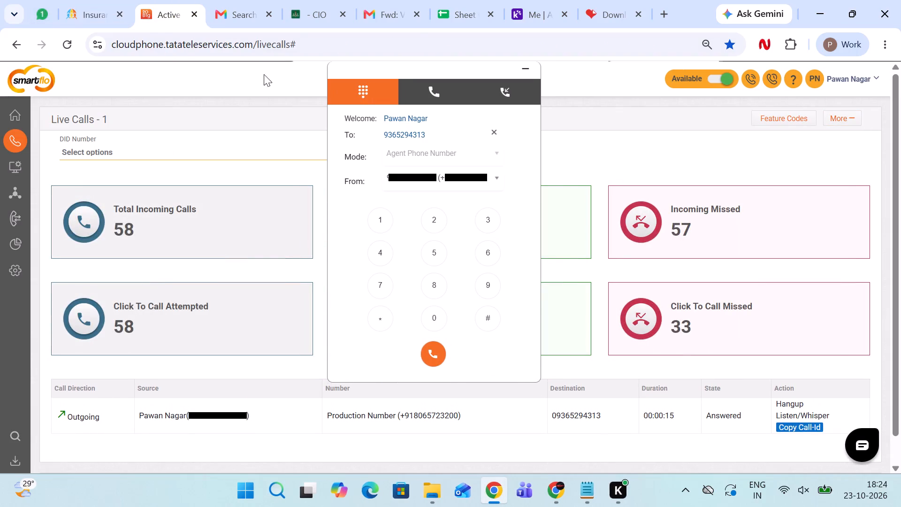
{"action": "left_click", "coordinate": [852, 124]}
Switch to the Insurance Samadhan admin and review the open complaint's details form while the call is in progress.
{"action": "left_click", "coordinate": [81, 0]}
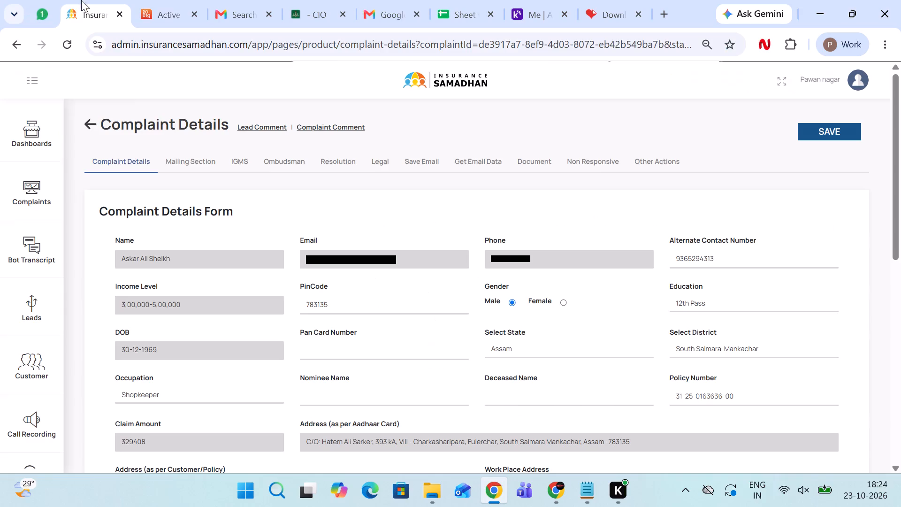
{"action": "left_click", "coordinate": [427, 208]}
{"action": "left_click", "coordinate": [450, 205]}
{"action": "scroll", "coordinate": [448, 206], "scroll_direction": "down", "scroll_amount": 2}
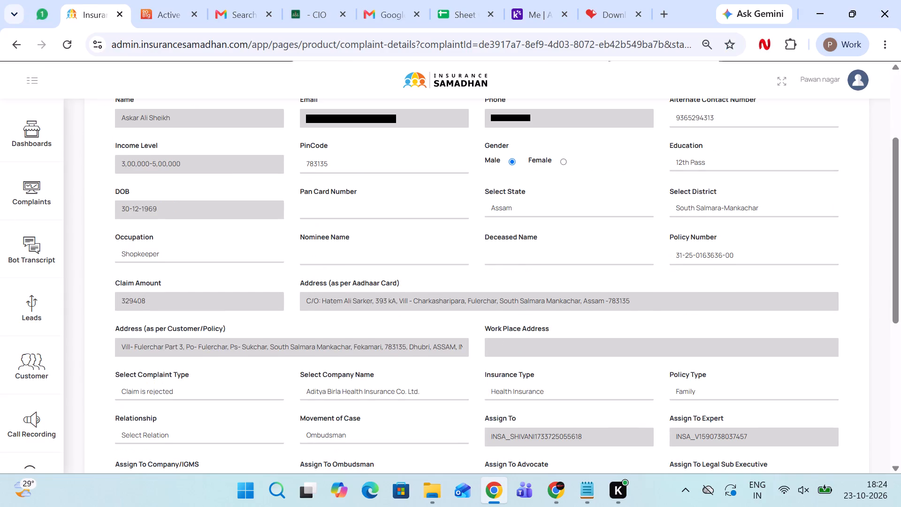
{"action": "scroll", "coordinate": [438, 218], "scroll_direction": "down", "scroll_amount": 2}
{"action": "scroll", "coordinate": [432, 223], "scroll_direction": "up", "scroll_amount": 4}
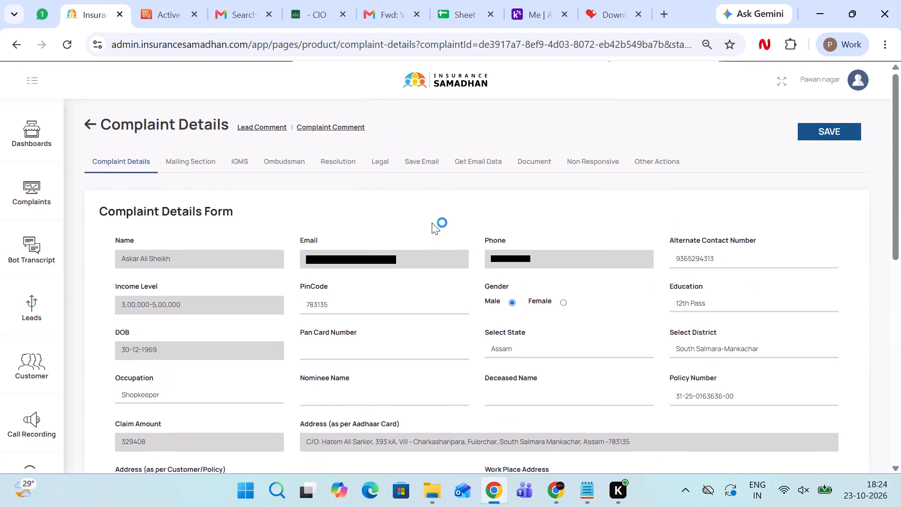
{"action": "scroll", "coordinate": [430, 225], "scroll_direction": "down", "scroll_amount": 2}
{"action": "scroll", "coordinate": [428, 230], "scroll_direction": "up", "scroll_amount": 4}
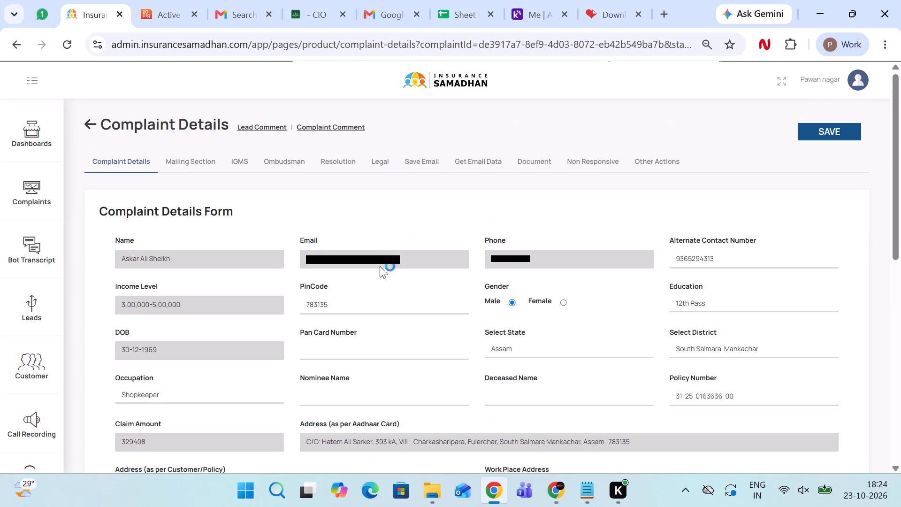
Copy the customer's email address from the complaint details form.
{"action": "double_click", "coordinate": [389, 249]}
{"action": "double_click", "coordinate": [386, 260]}
{"action": "left_click", "coordinate": [386, 260]}
{"action": "right_click", "coordinate": [386, 260]}
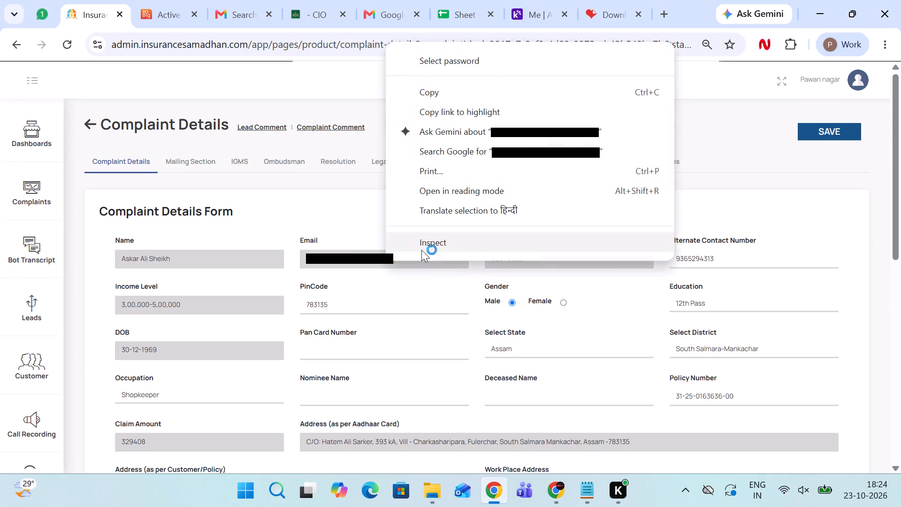
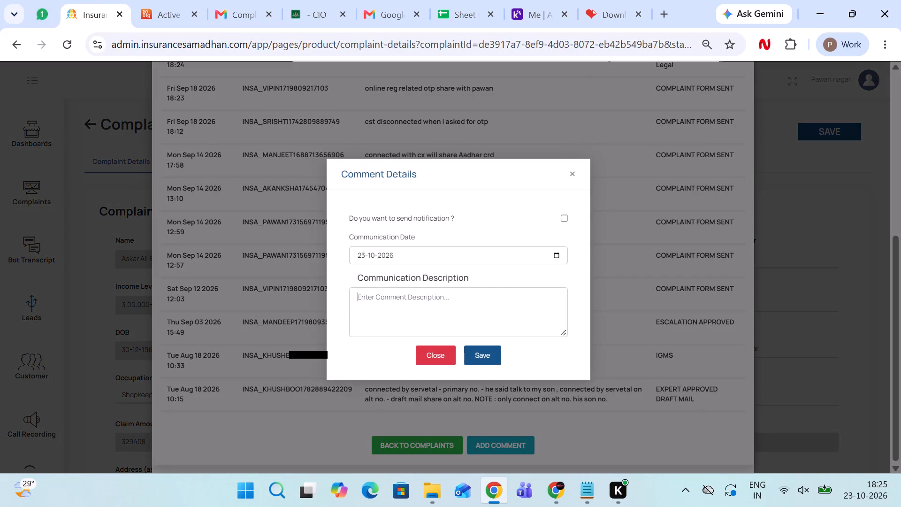
Save the comment "will sent req" in the complaint's communication log and return to the complaint details form.
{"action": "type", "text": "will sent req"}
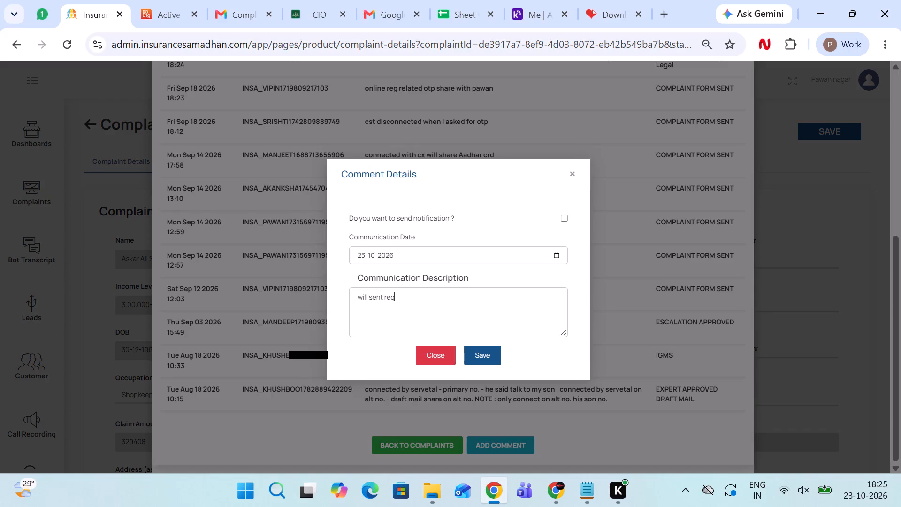
{"action": "left_click", "coordinate": [481, 356]}
{"action": "left_click", "coordinate": [809, 241]}
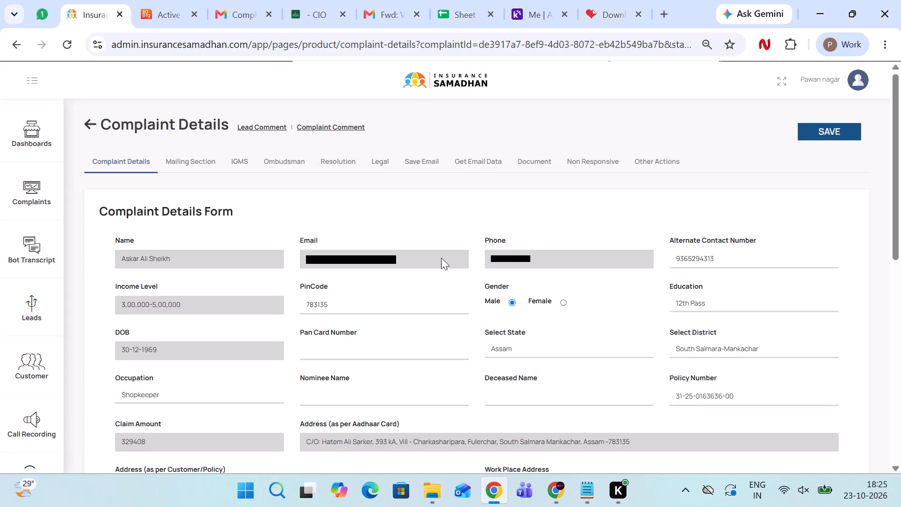
{"action": "left_click", "coordinate": [391, 219]}
{"action": "left_click", "coordinate": [407, 223]}
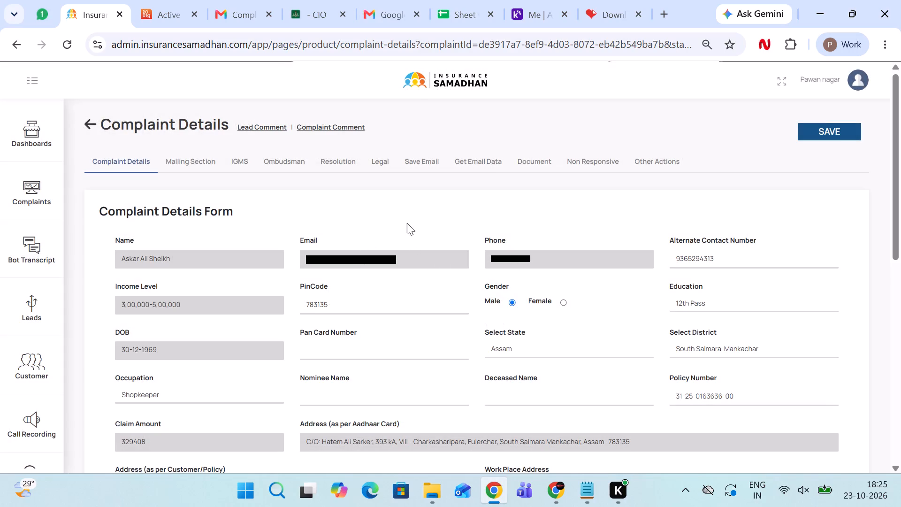